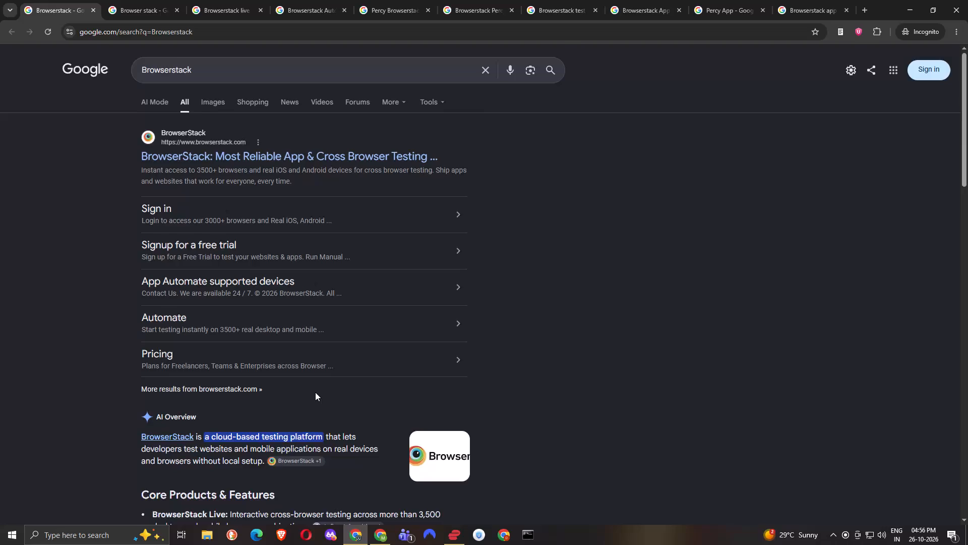
Close the Browserstack results tab and the rest of the incognito search window.
{"action": "scroll", "coordinate": [315, 392], "scroll_direction": "down", "scroll_amount": 12}
{"action": "key", "text": "ctrl+w"}
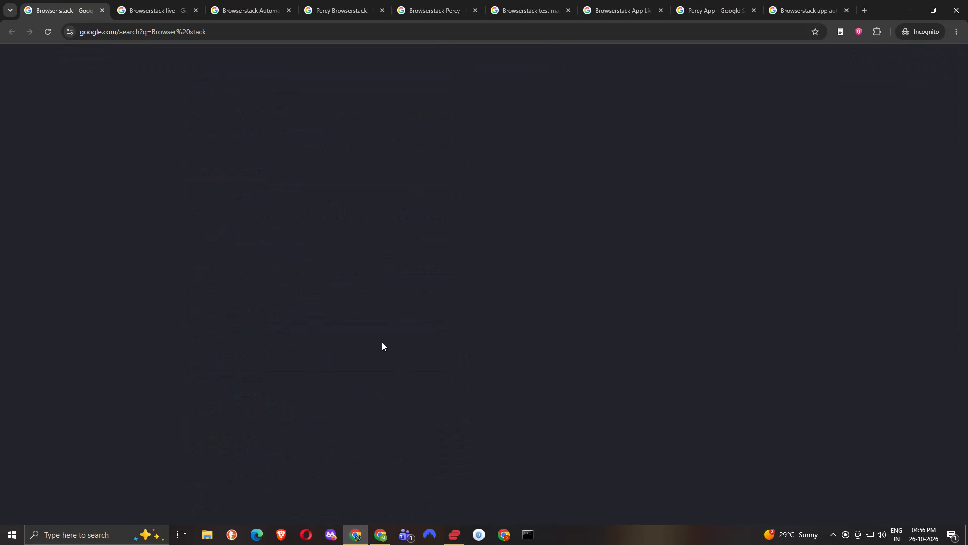
{"action": "left_click", "coordinate": [964, 0]}
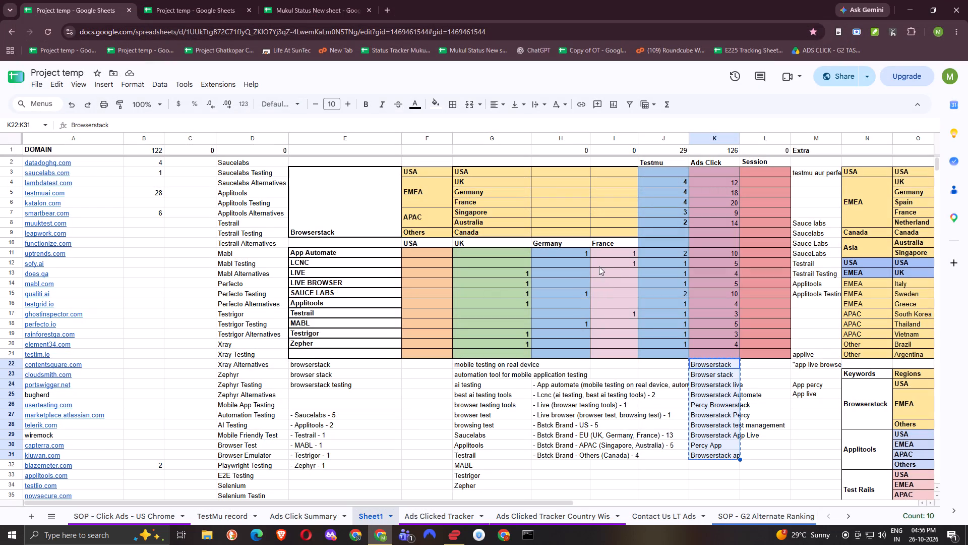
In the LCNC row, enter 1 under Germany and set Ads Click to 10.
{"action": "left_click", "coordinate": [576, 263]}
{"action": "key", "text": "1"}
{"action": "key", "text": "Right"}
{"action": "key", "text": "Right"}
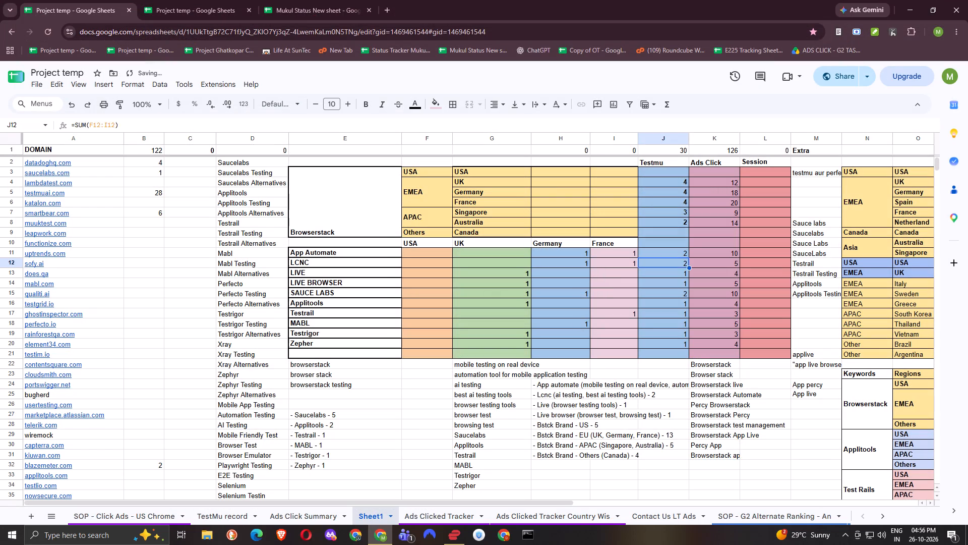
{"action": "key", "text": "Right"}
{"action": "key", "text": "Right"}
{"action": "key", "text": "Left"}
{"action": "type", "text": "10"}
{"action": "key", "text": "Return"}
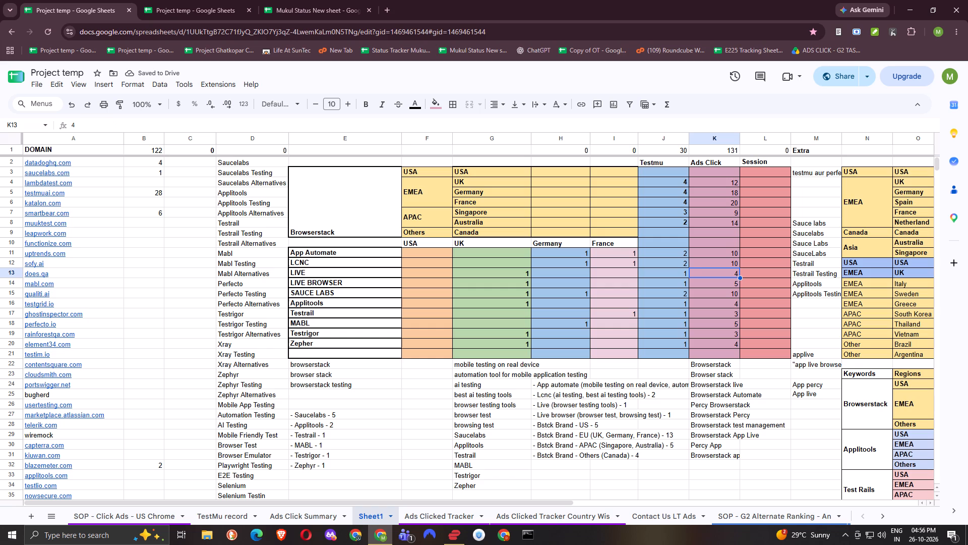
In the Browserstack France row, set the Testmu count to 5 and Ads Click to 25.
{"action": "key", "text": "Up"}
{"action": "key", "text": "Up"}
{"action": "key", "text": "Up"}
{"action": "key", "text": "Up"}
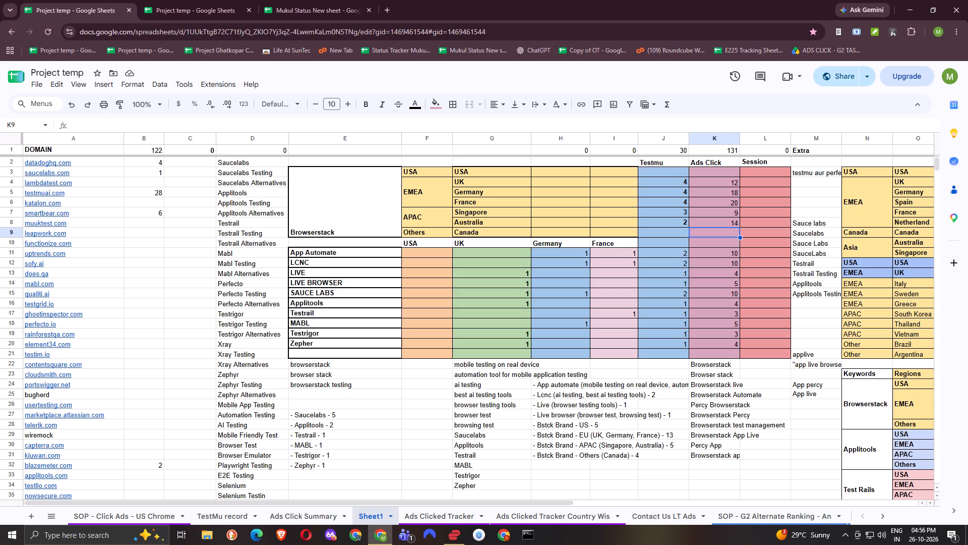
{"action": "key", "text": "Up"}
{"action": "key", "text": "Up"}
{"action": "key", "text": "Up"}
{"action": "key", "text": "Left"}
{"action": "key", "text": "Up"}
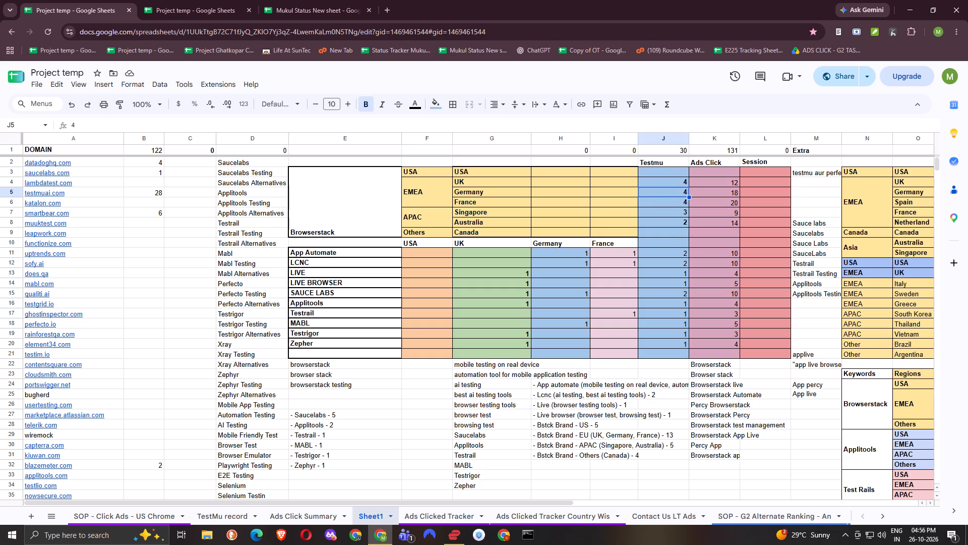
{"action": "key", "text": "Down"}
{"action": "key", "text": "5"}
{"action": "key", "text": "Right"}
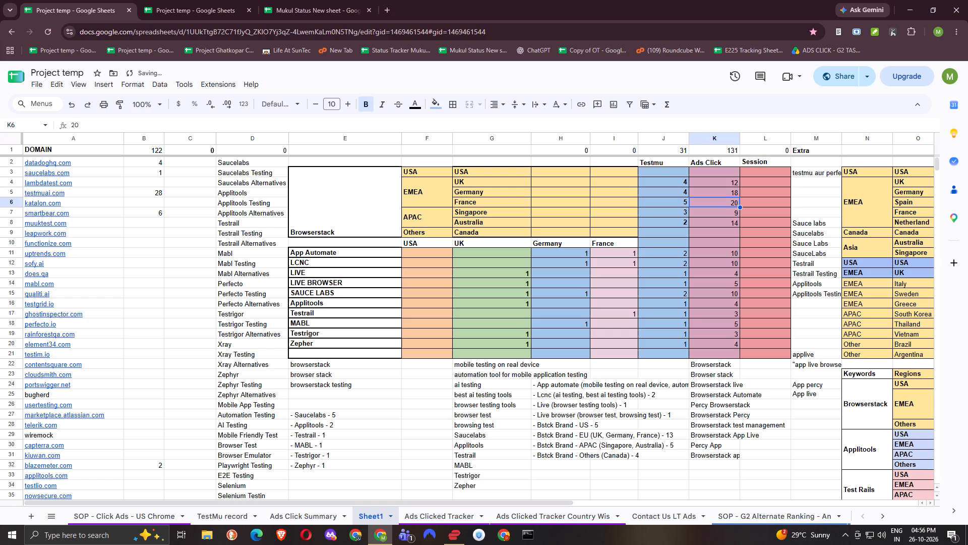
{"action": "type", "text": "25"}
{"action": "key", "text": "Return"}
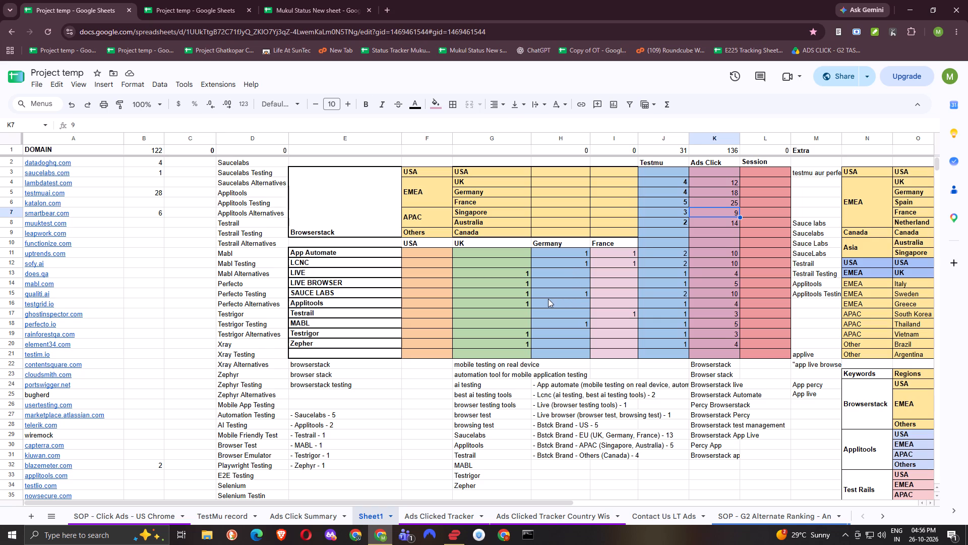
In the LIVE BROWSER row, enter 2 under Germany and set Ads Click to 14.
{"action": "left_click", "coordinate": [544, 284]}
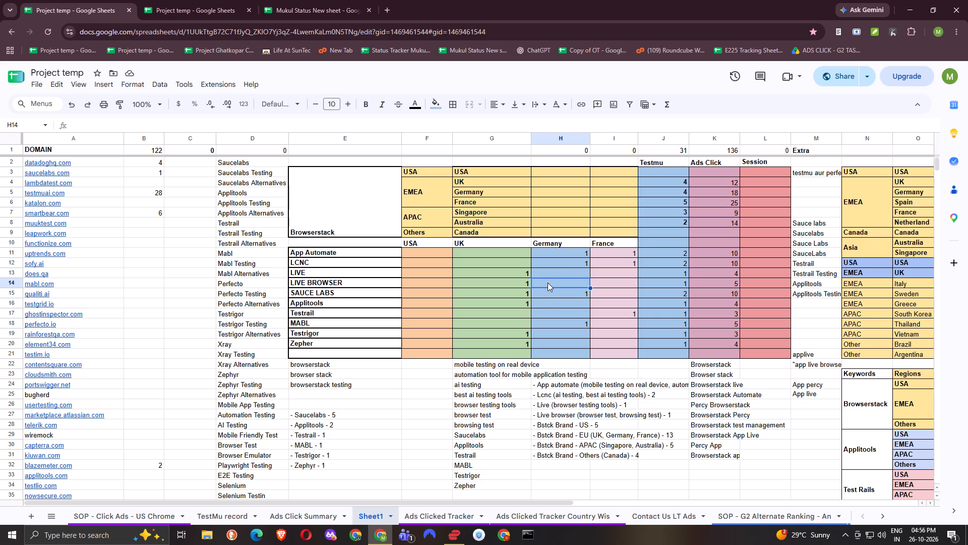
{"action": "key", "text": "2"}
{"action": "key", "text": "Right"}
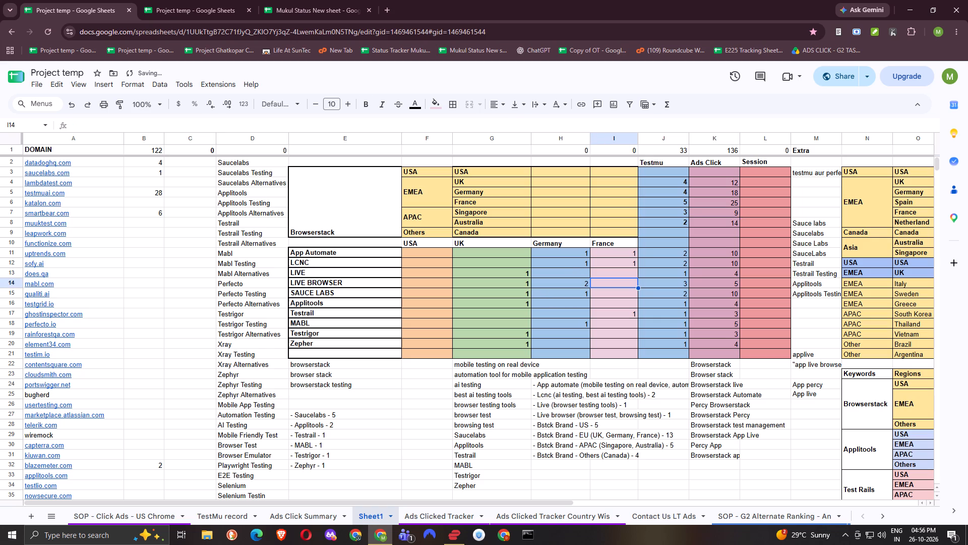
{"action": "key", "text": "Left"}
{"action": "key", "text": "Left"}
{"action": "key", "text": "Right"}
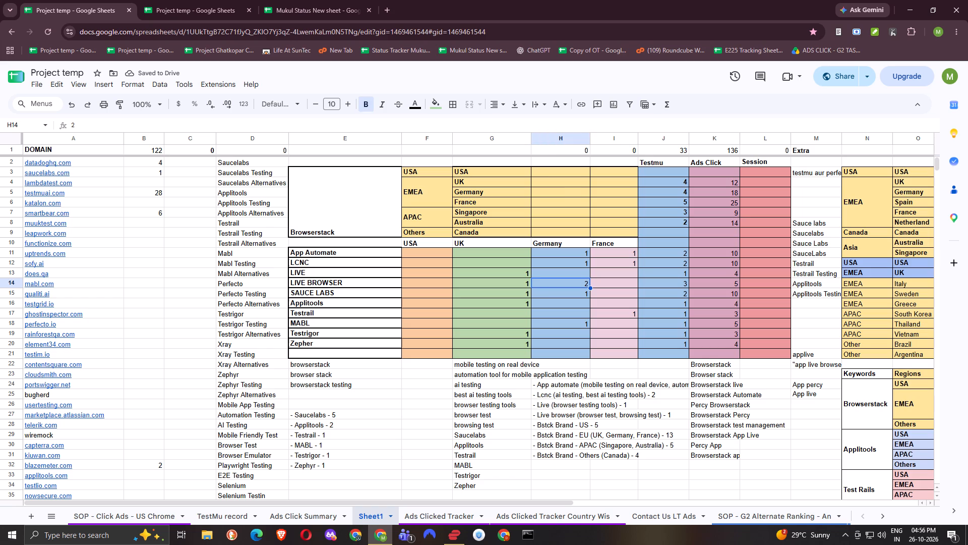
{"action": "key", "text": "Right"}
{"action": "key", "text": "Right"}
{"action": "key", "text": "Right"}
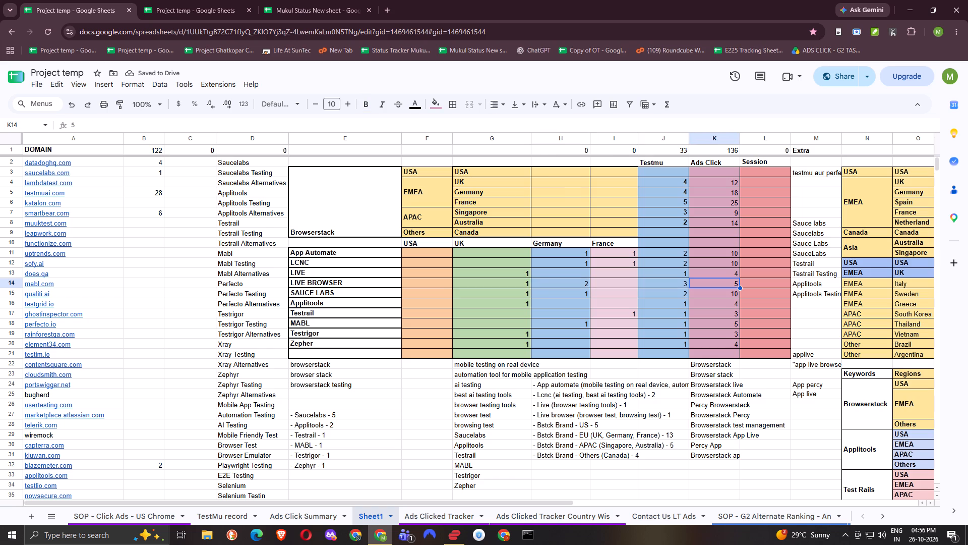
{"action": "type", "text": "14"}
{"action": "key", "text": "Return"}
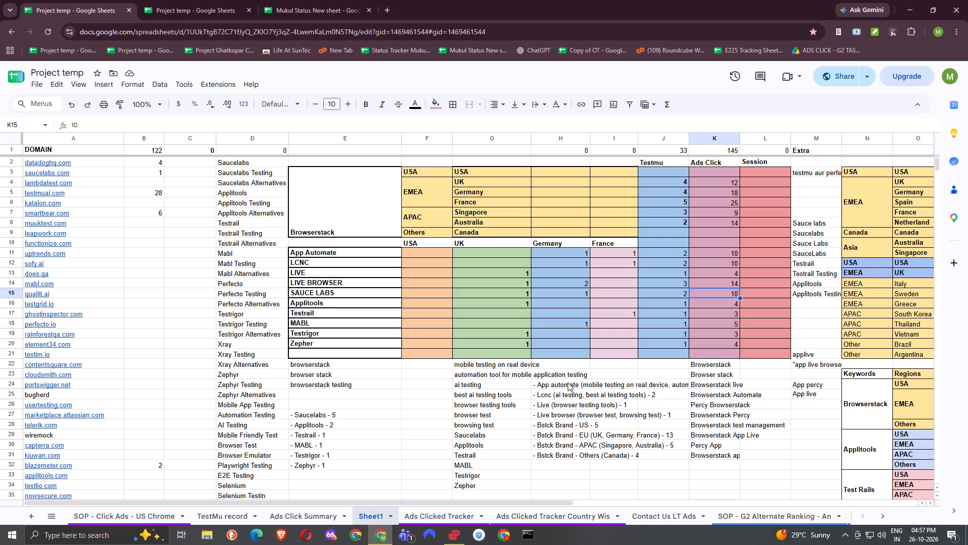
Enter 1 under France for both the Zepher and Testrigor rows.
{"action": "left_click", "coordinate": [600, 346]}
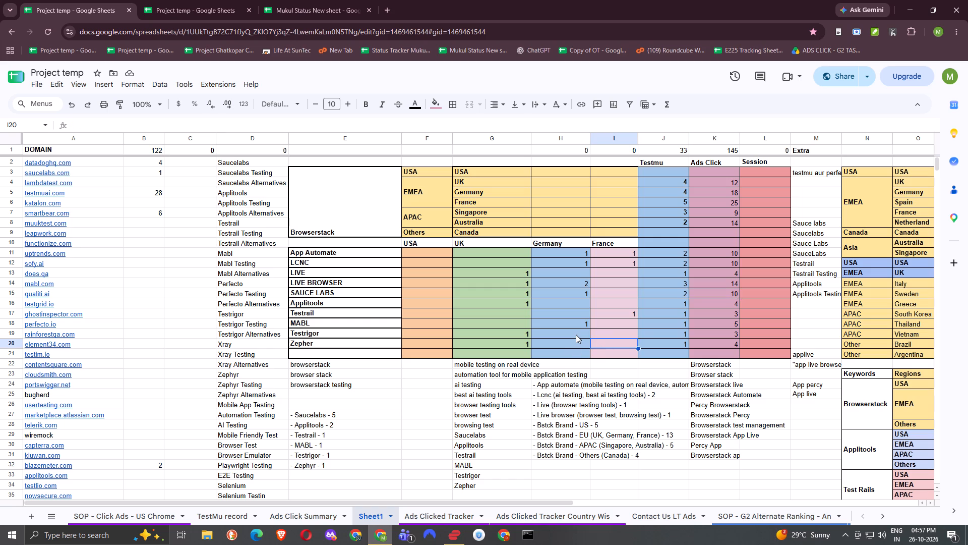
{"action": "key", "text": "1"}
{"action": "key", "text": "Up"}
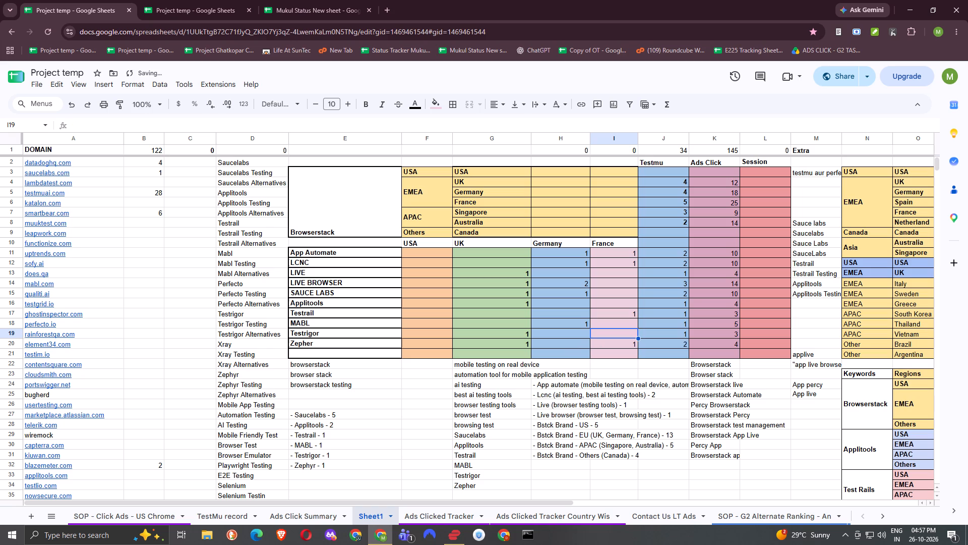
{"action": "key", "text": "1"}
Set Ads Click to 6 for Testrigor and 8 for Zepher.
{"action": "key", "text": "Up"}
{"action": "key", "text": "Right"}
{"action": "key", "text": "Right"}
{"action": "key", "text": "Right"}
{"action": "key", "text": "Down"}
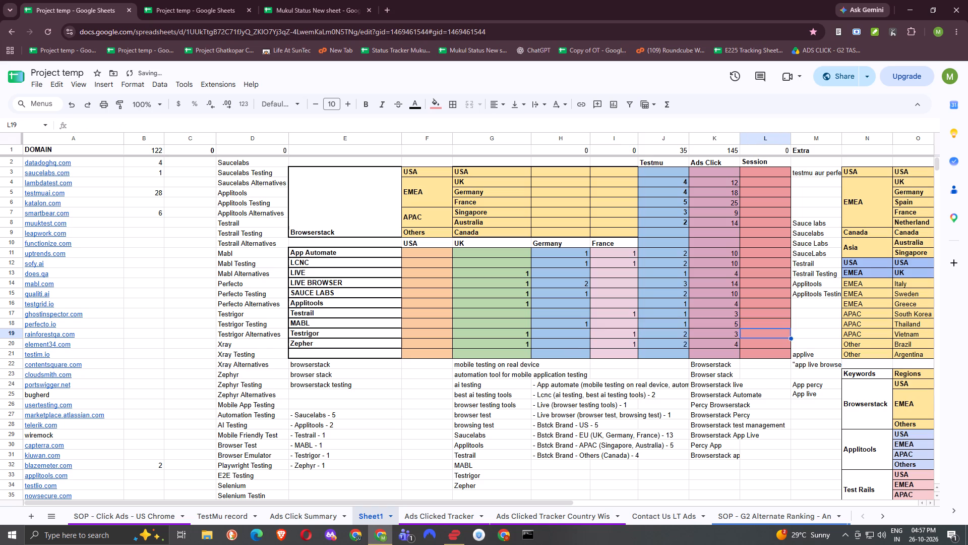
{"action": "key", "text": "Left"}
{"action": "key", "text": "6"}
{"action": "key", "text": "Down"}
{"action": "key", "text": "8"}
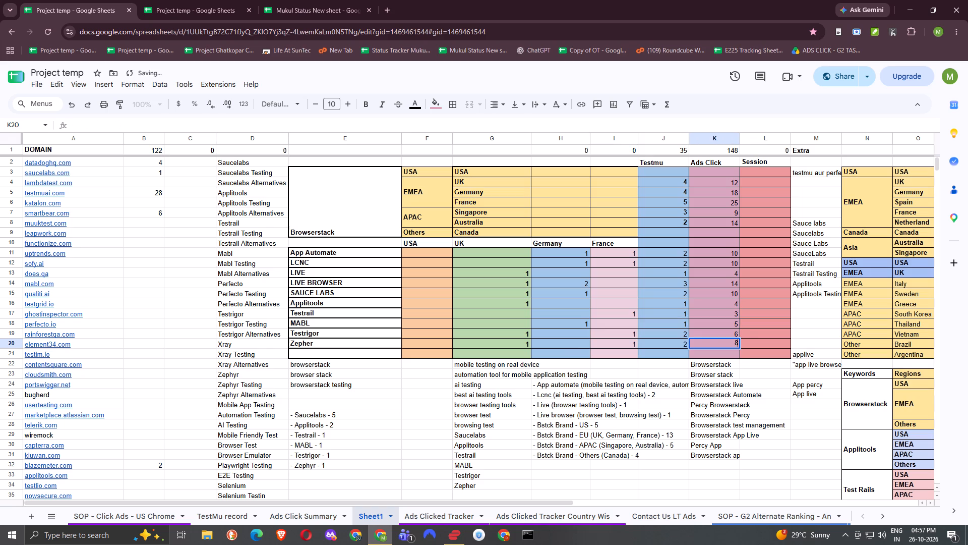
{"action": "key", "text": "Return"}
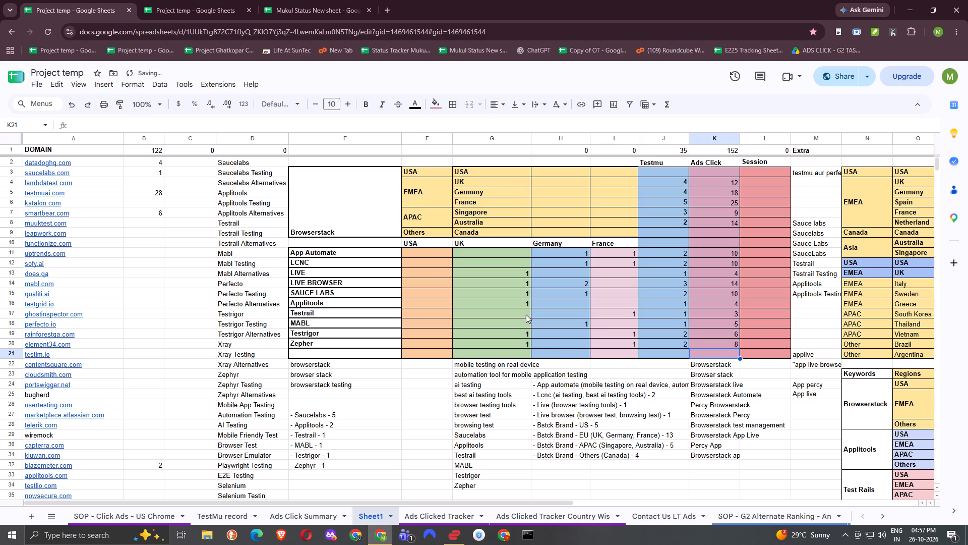
Set the testmuai.com count in the domain list to 35.
{"action": "left_click", "coordinate": [156, 191]}
{"action": "type", "text": "35"}
{"action": "key", "text": "Return"}
Copy the ad links in J79:J102 and paste them into column C starting at C2.
{"action": "scroll", "coordinate": [674, 272], "scroll_direction": "down", "scroll_amount": 9}
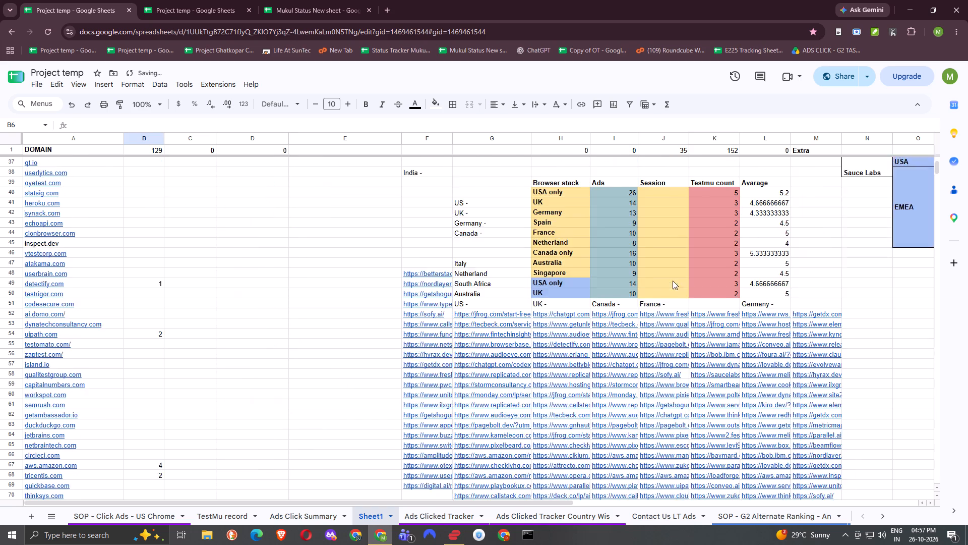
{"action": "scroll", "coordinate": [673, 281], "scroll_direction": "down", "scroll_amount": 3}
{"action": "left_click_drag", "start_coordinate": [665, 335], "coordinate": [659, 417]}
{"action": "scroll", "coordinate": [665, 340], "scroll_direction": "down", "scroll_amount": 4}
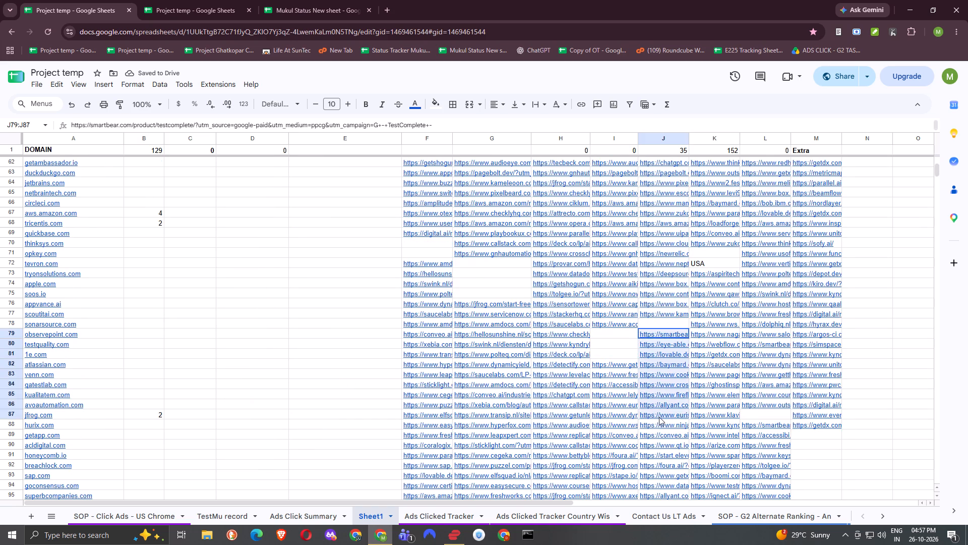
{"action": "left_click_drag", "start_coordinate": [659, 417], "coordinate": [661, 417]}
{"action": "scroll", "coordinate": [660, 418], "scroll_direction": "down", "scroll_amount": 3}
{"action": "key", "text": "ctrl+c"}
{"action": "scroll", "coordinate": [233, 207], "scroll_direction": "up", "scroll_amount": 5}
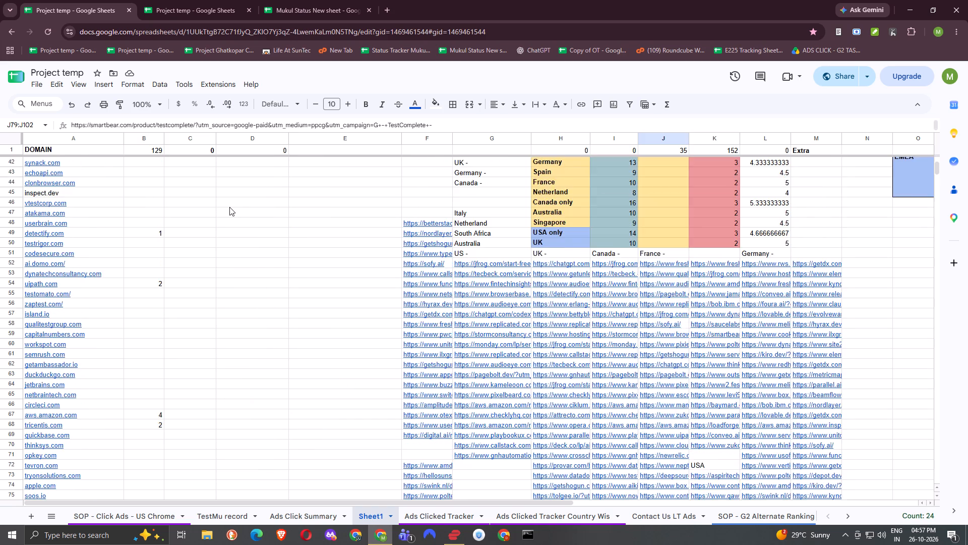
{"action": "scroll", "coordinate": [229, 207], "scroll_direction": "up", "scroll_amount": 14}
{"action": "scroll", "coordinate": [189, 179], "scroll_direction": "up", "scroll_amount": 4}
{"action": "left_click", "coordinate": [189, 161]}
{"action": "key", "text": "ctrl+v"}
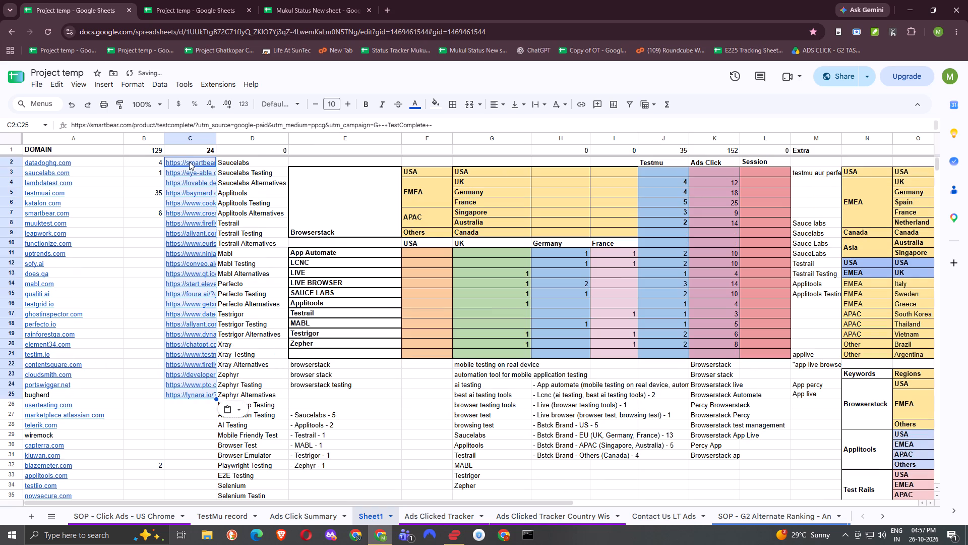
Set the saucelabs.com count in the domain list to 3.
{"action": "left_click", "coordinate": [155, 173]}
{"action": "key", "text": "3"}
{"action": "key", "text": "Return"}
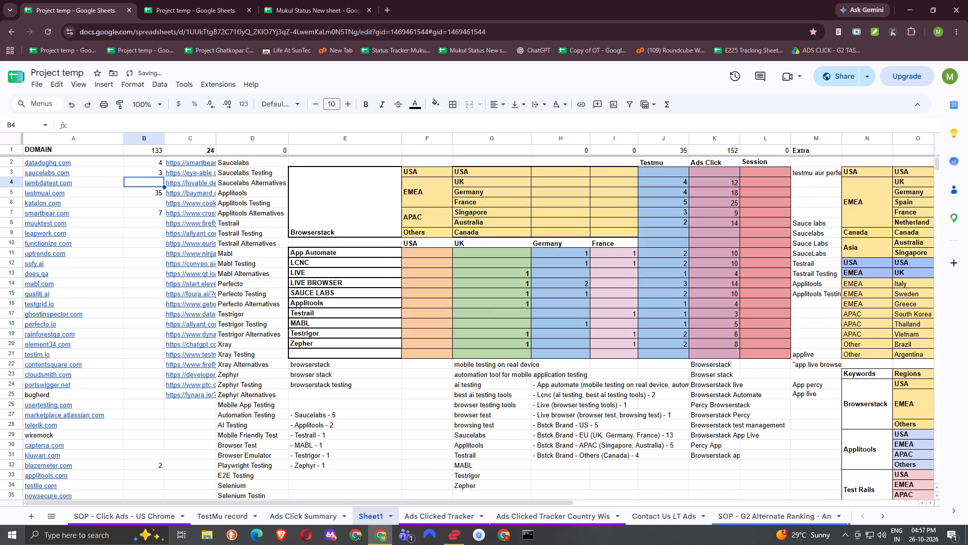
Delete the pasted links from cells C2:C25.
{"action": "key", "text": "Right"}
{"action": "key", "text": "Up"}
{"action": "key", "text": "Up"}
{"action": "key", "text": "ctrl+shift+Down"}
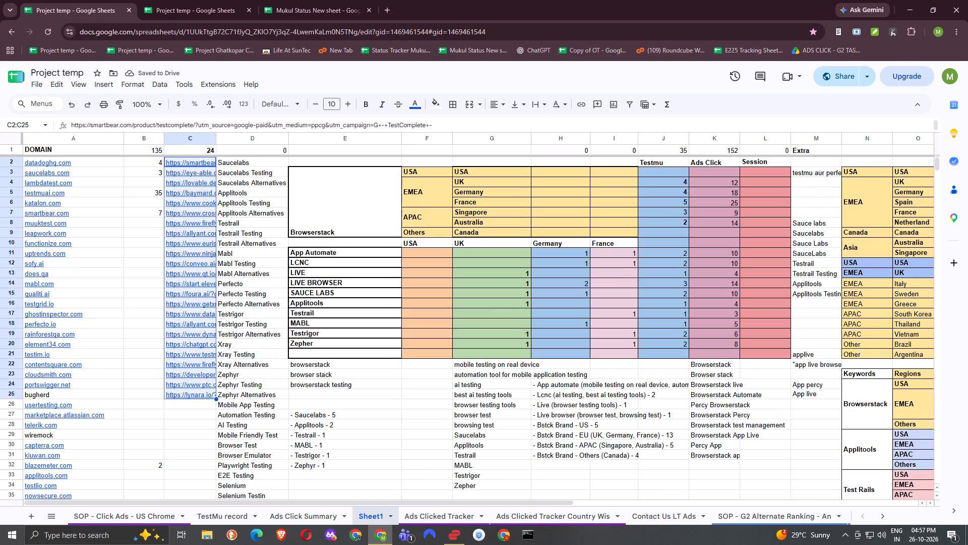
{"action": "key", "text": "Delete"}
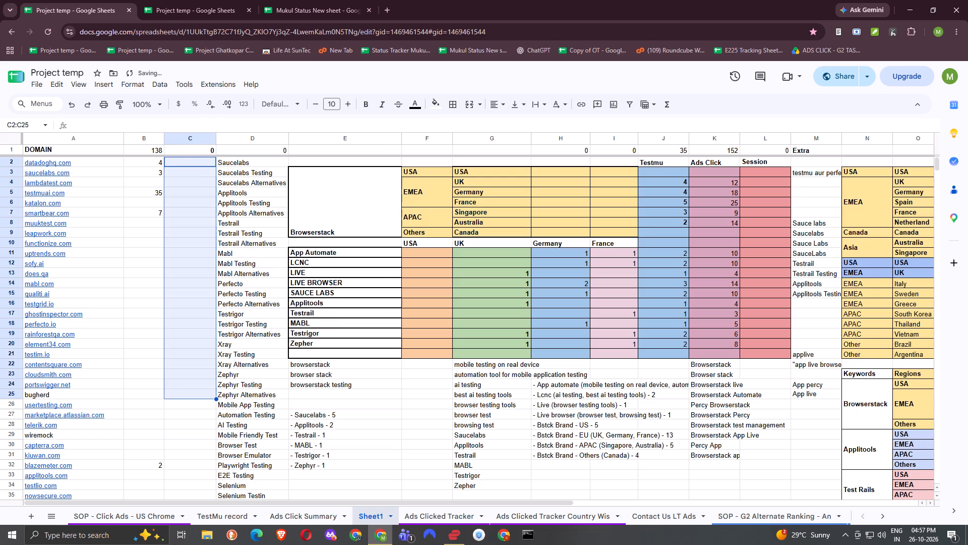
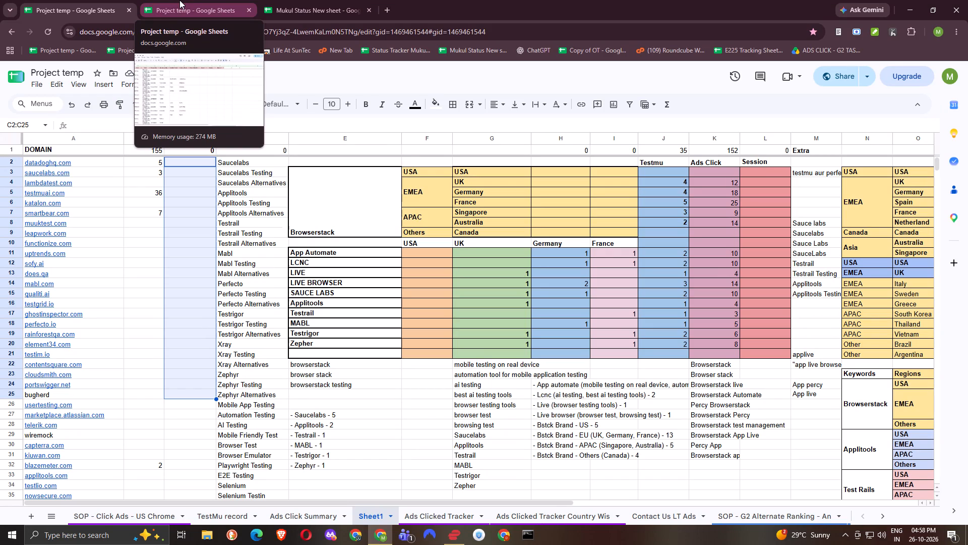
Undo the last four domain count changes in column B, restoring one of them with Redo.
{"action": "key", "text": "ctrl+z"}
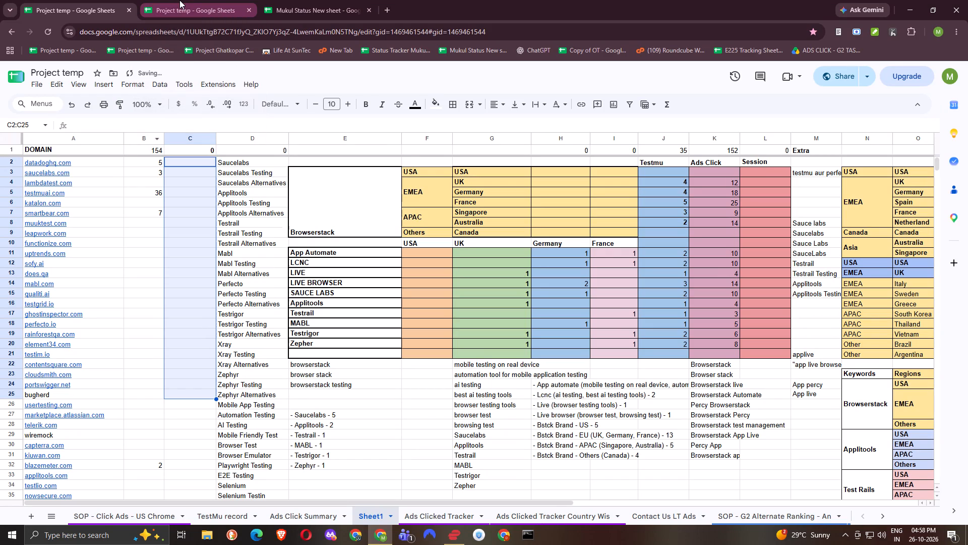
{"action": "key", "text": "ctrl+z"}
{"action": "key", "text": "ctrl+z"}
{"action": "key", "text": "ctrl+z"}
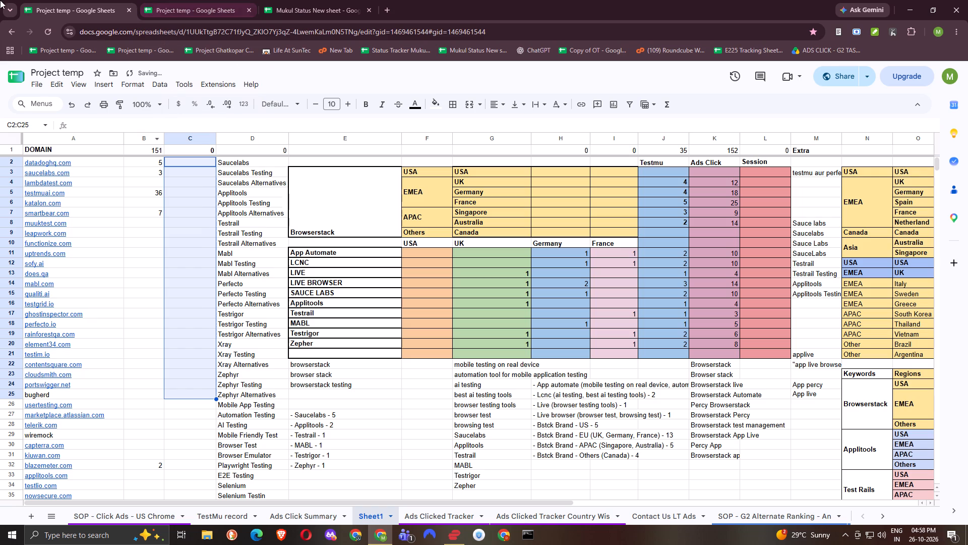
{"action": "left_click", "coordinate": [92, 106]}
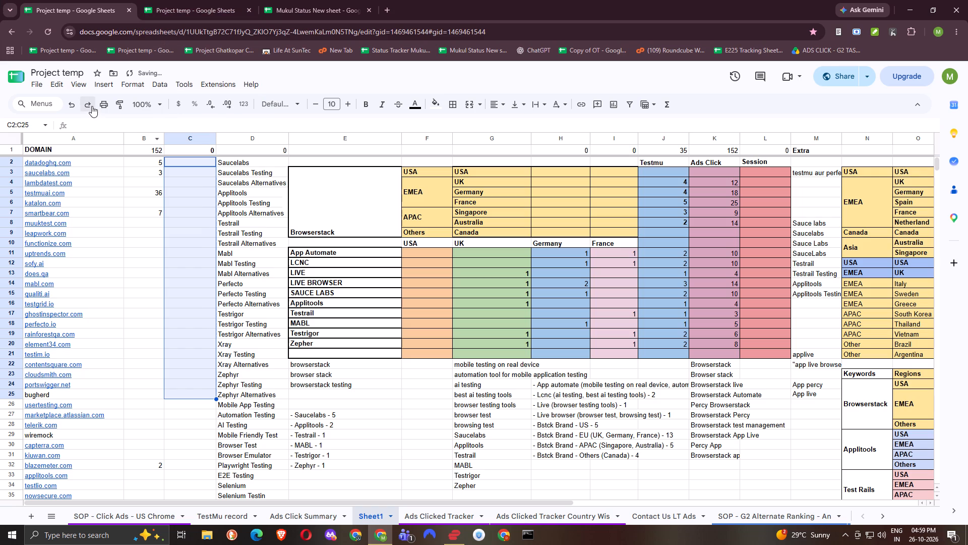
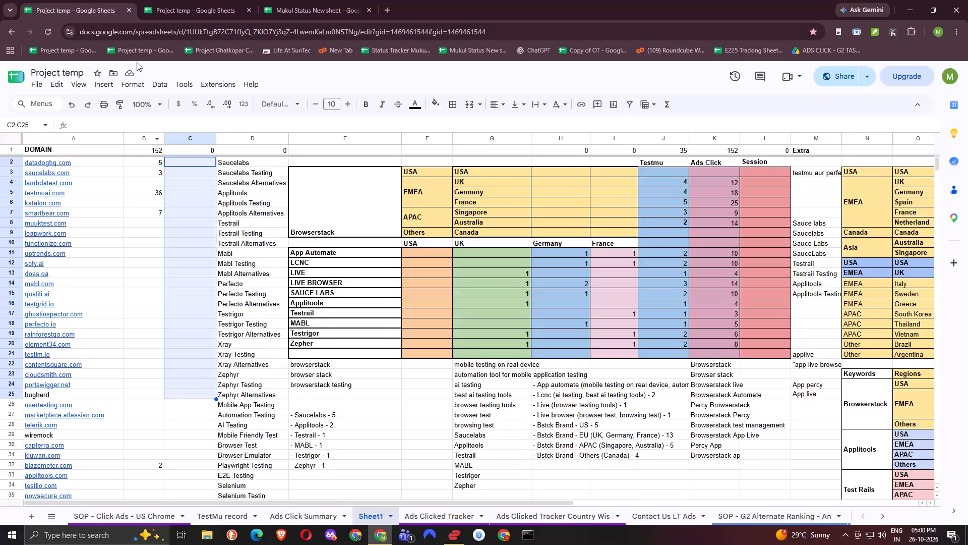
Correct the testmuai.com click count in column B to 35.
{"action": "left_click", "coordinate": [149, 194]}
{"action": "type", "text": "25"}
{"action": "key", "text": "Up"}
{"action": "key", "text": "Down"}
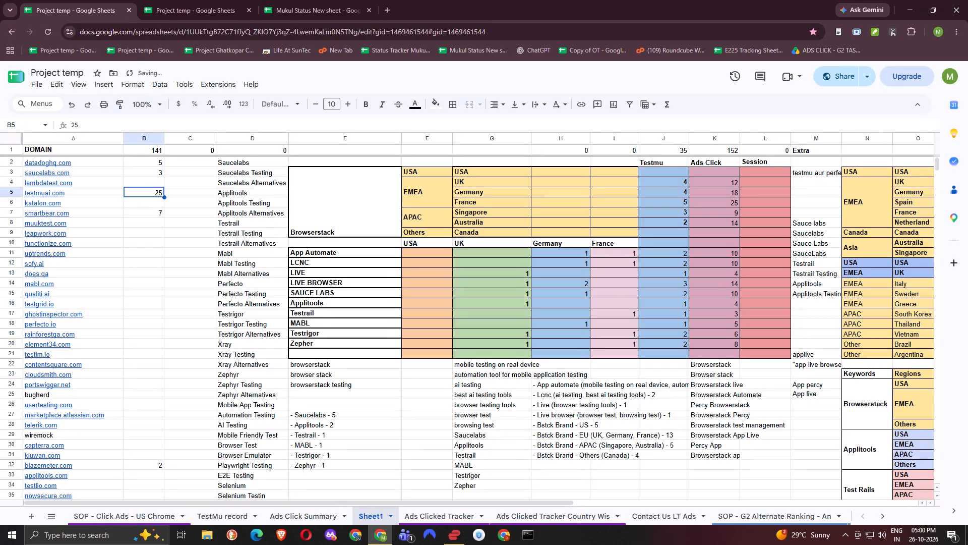
{"action": "type", "text": "35"}
{"action": "key", "text": "Down"}
Set the snowflake.com click count near the end of the domain list to 2, and return to the top of the sheet.
{"action": "key", "text": "Right"}
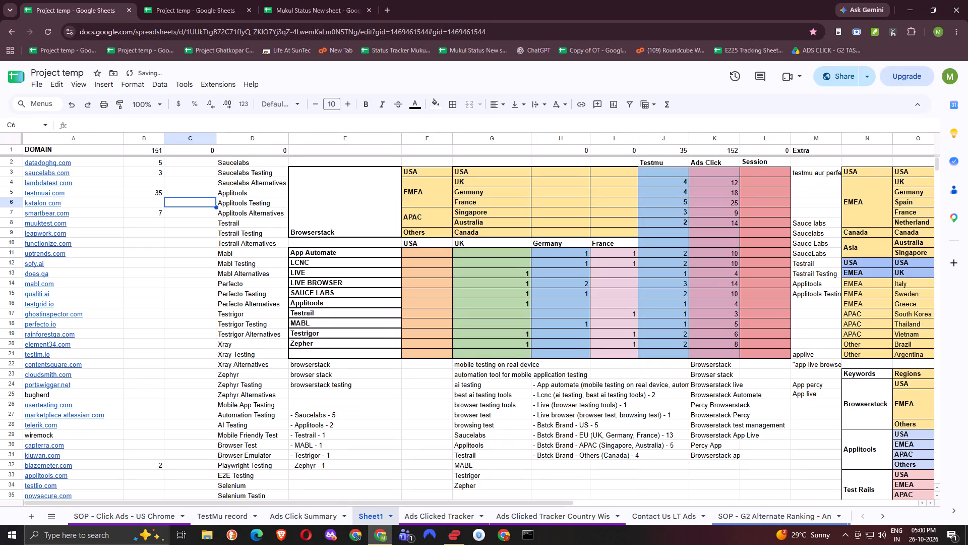
{"action": "key", "text": "ctrl+Down"}
{"action": "key", "text": "Left"}
{"action": "key", "text": "ctrl+Up"}
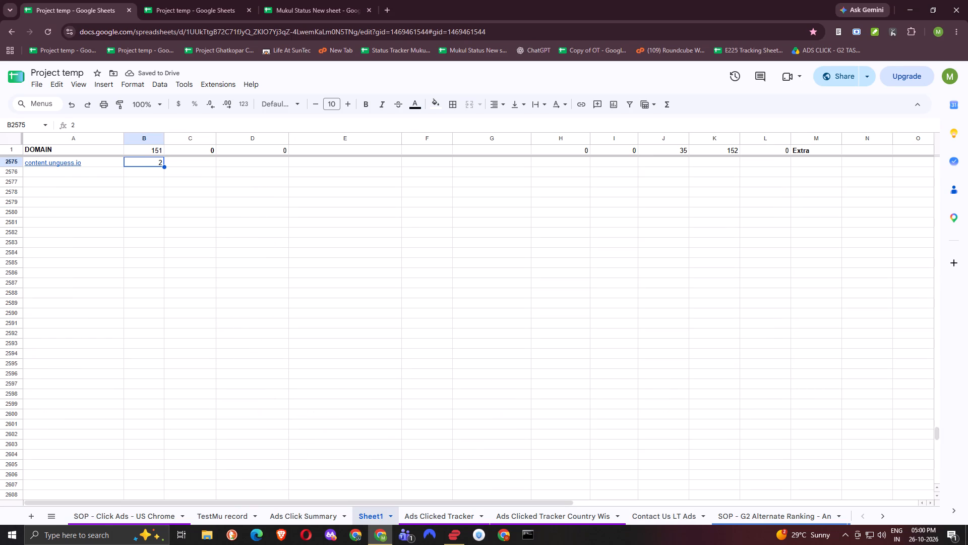
{"action": "key", "text": "Up"}
{"action": "key", "text": "Down"}
{"action": "key", "text": "Up"}
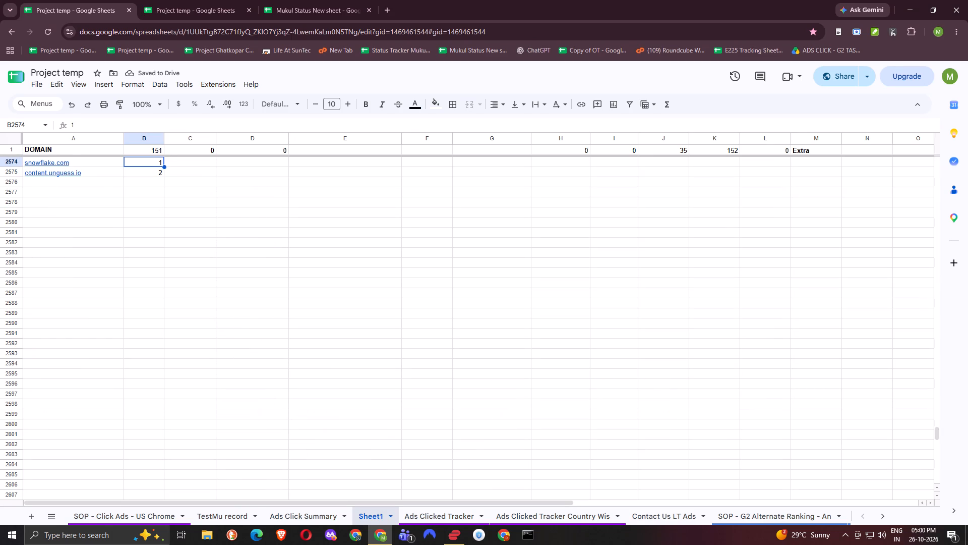
{"action": "key", "text": "2"}
{"action": "key", "text": "Up"}
{"action": "key", "text": "Right"}
{"action": "key", "text": "ctrl+Up"}
{"action": "key", "text": "Down"}
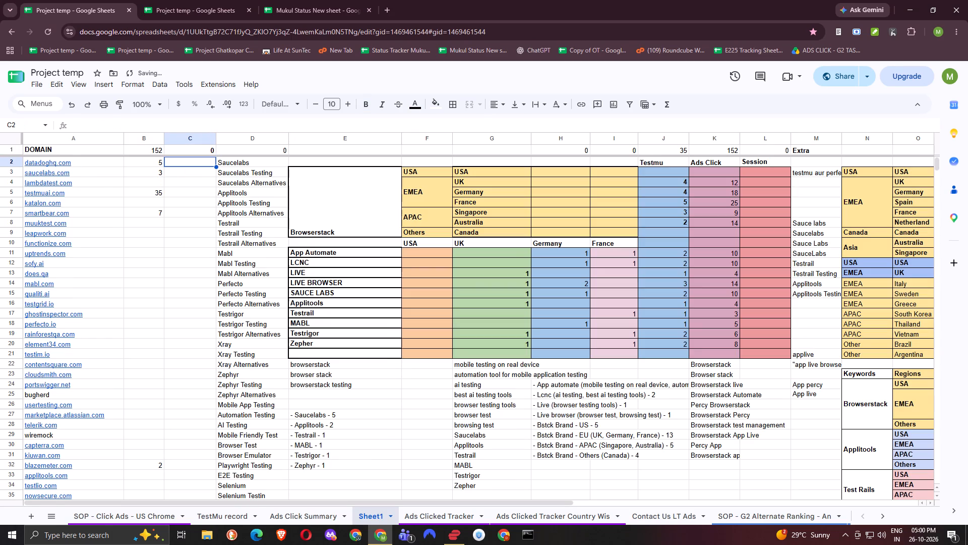
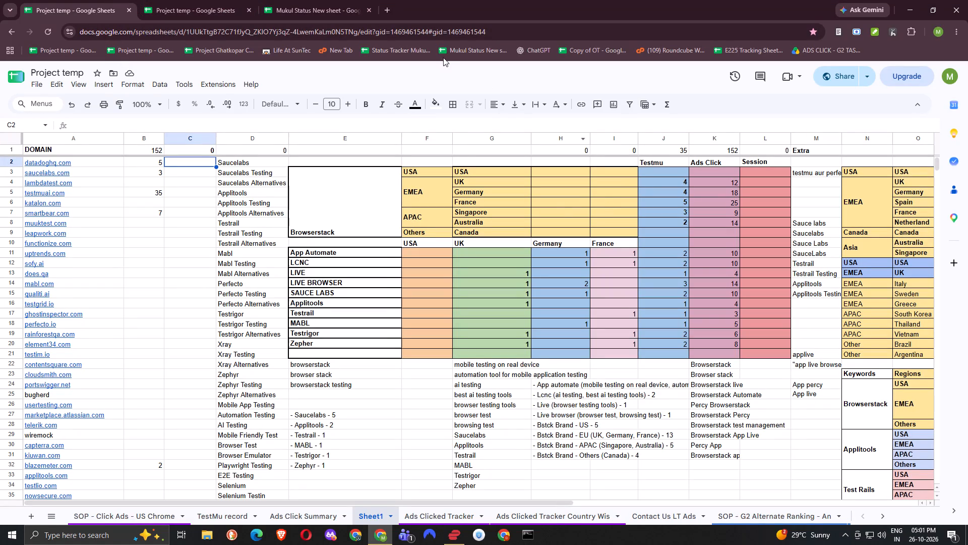
Open the Ads Click sheet in the Mukul Status New sheet workbook.
{"action": "left_click", "coordinate": [347, 9]}
{"action": "left_click", "coordinate": [84, 515]}
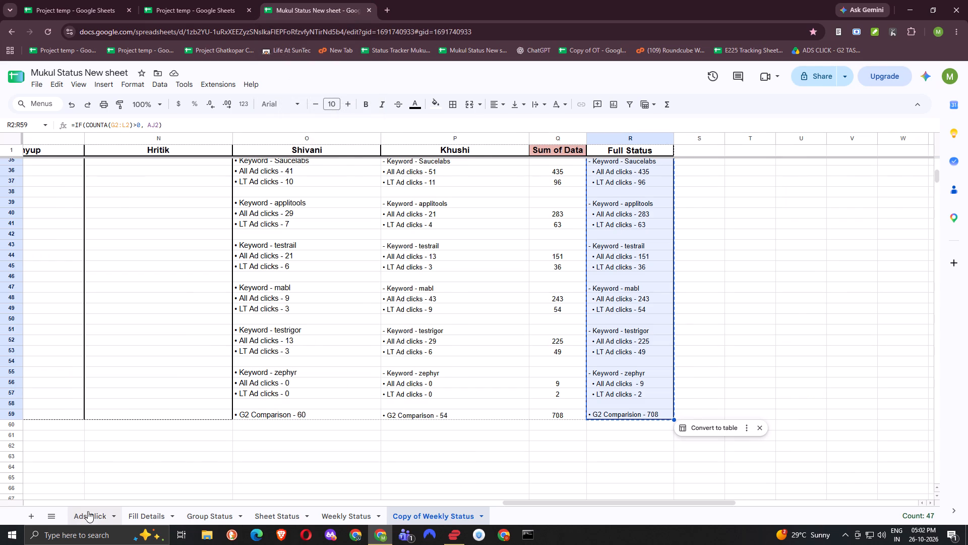
{"action": "scroll", "coordinate": [519, 229], "scroll_direction": "up", "scroll_amount": 5}
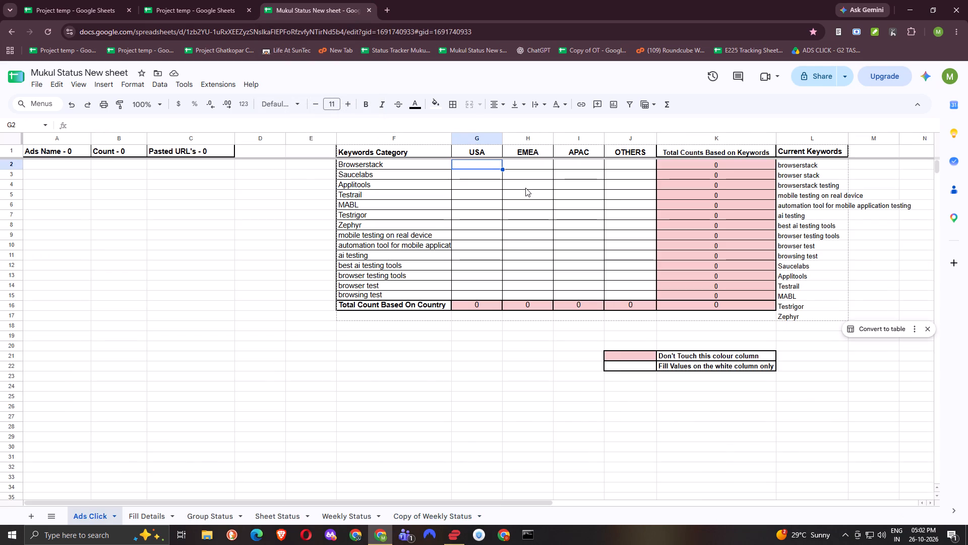
Sum the UK, Germany and France Testmu counts in Project temp and enter 13 as Browserstack's EMEA count on the Ads Click sheet.
{"action": "key", "text": "Right"}
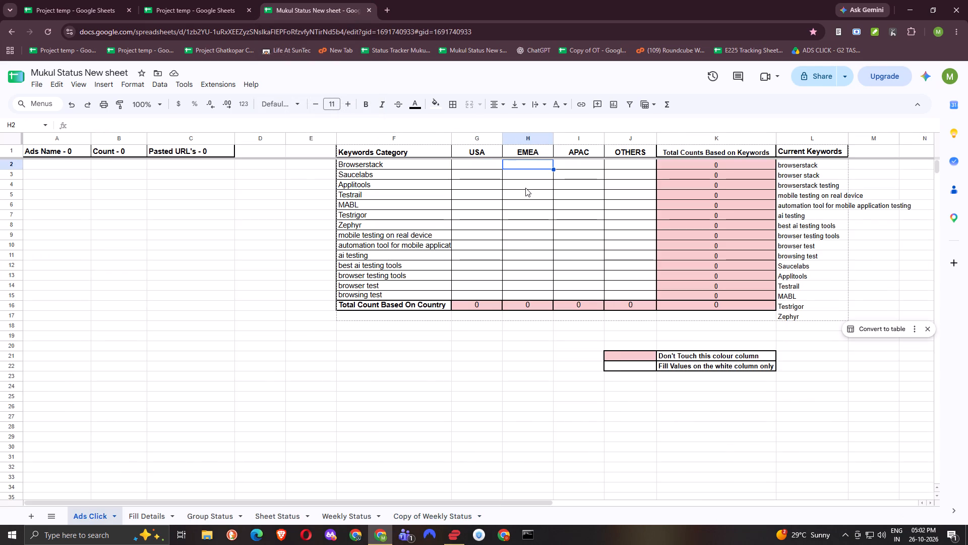
{"action": "key", "text": "alt+Tab"}
{"action": "key", "text": "alt+Tab"}
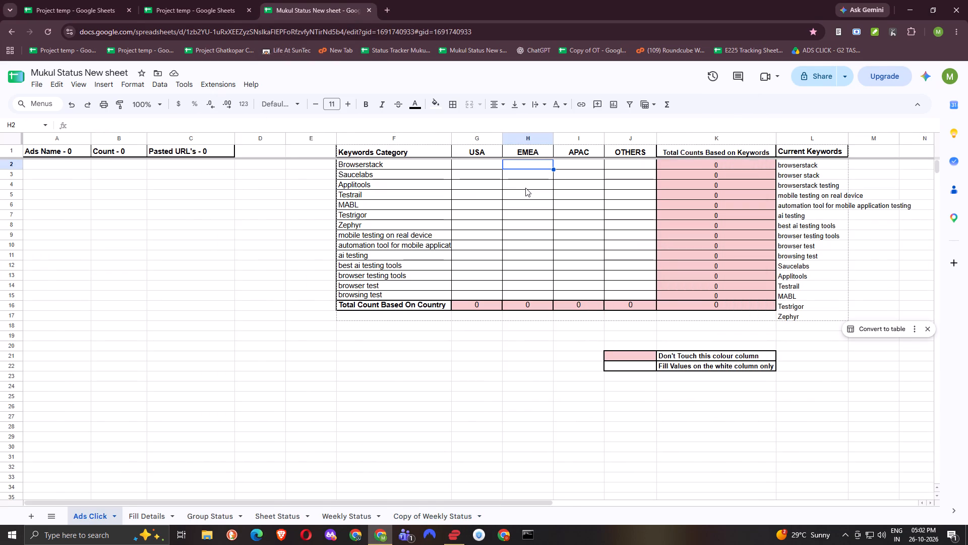
{"action": "key", "text": "ctrl+Tab"}
{"action": "key", "text": "Right"}
{"action": "key", "text": "Right"}
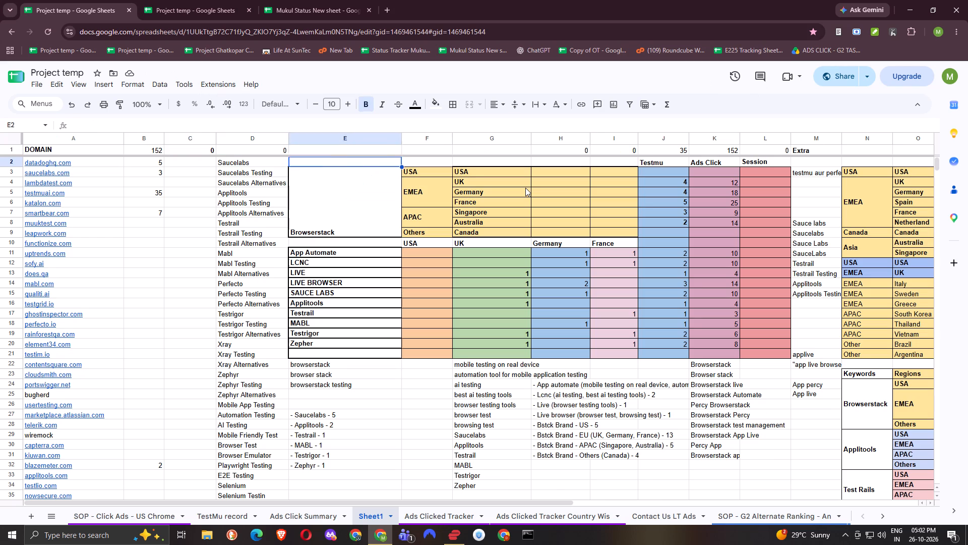
{"action": "key", "text": "Right"}
{"action": "key", "text": "Right"}
{"action": "key", "text": "Right"}
{"action": "key", "text": "Right"}
{"action": "key", "text": "Right"}
{"action": "key", "text": "Down"}
{"action": "key", "text": "Down"}
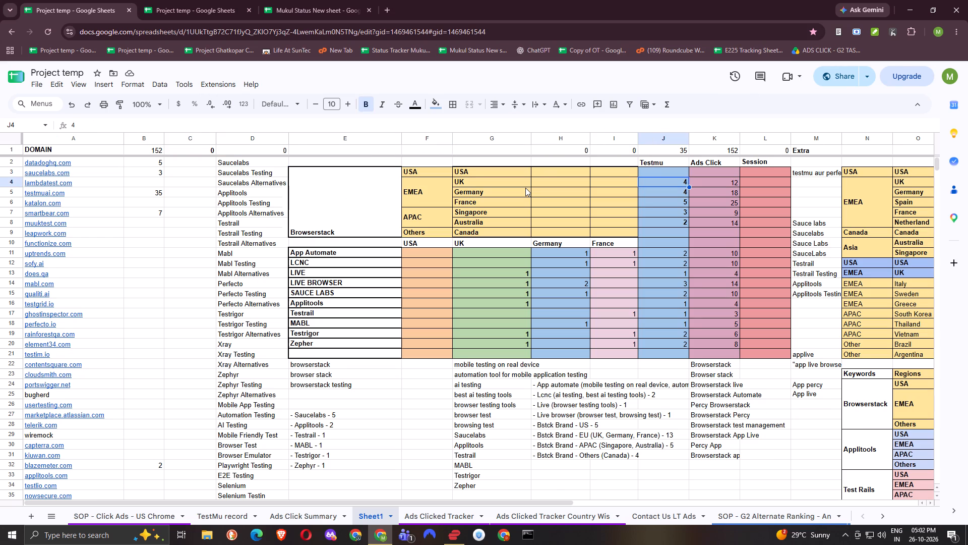
{"action": "key", "text": "shift+Down"}
{"action": "key", "text": "shift+Down"}
{"action": "key", "text": "ctrl+Tab"}
{"action": "key", "text": "ctrl+Tab"}
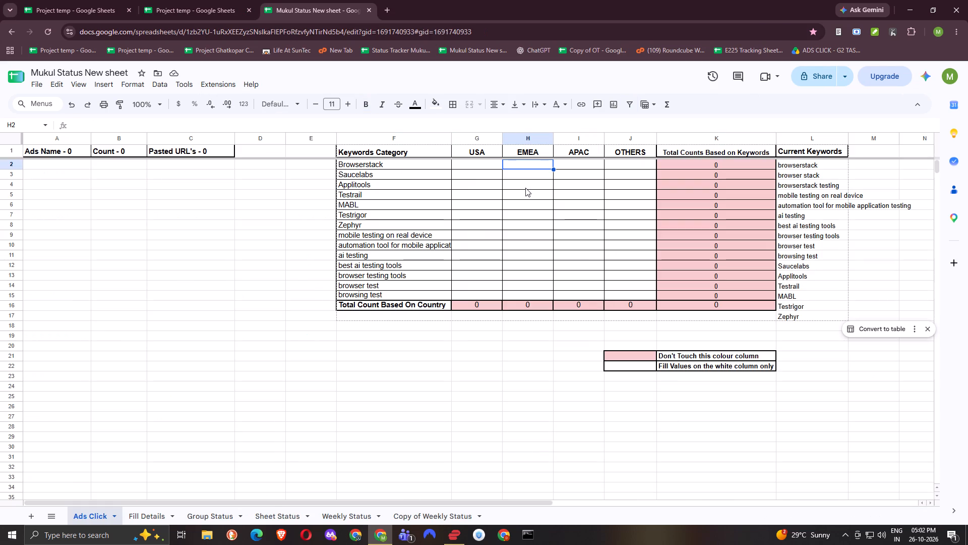
{"action": "type", "text": "13"}
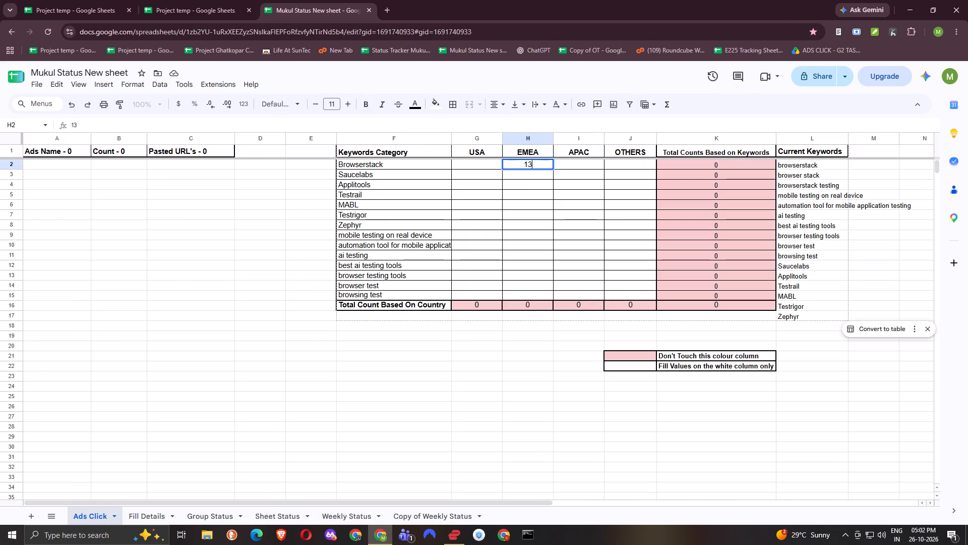
{"action": "key", "text": "Right"}
Enter 5 as Browserstack's APAC count.
{"action": "key", "text": "5"}
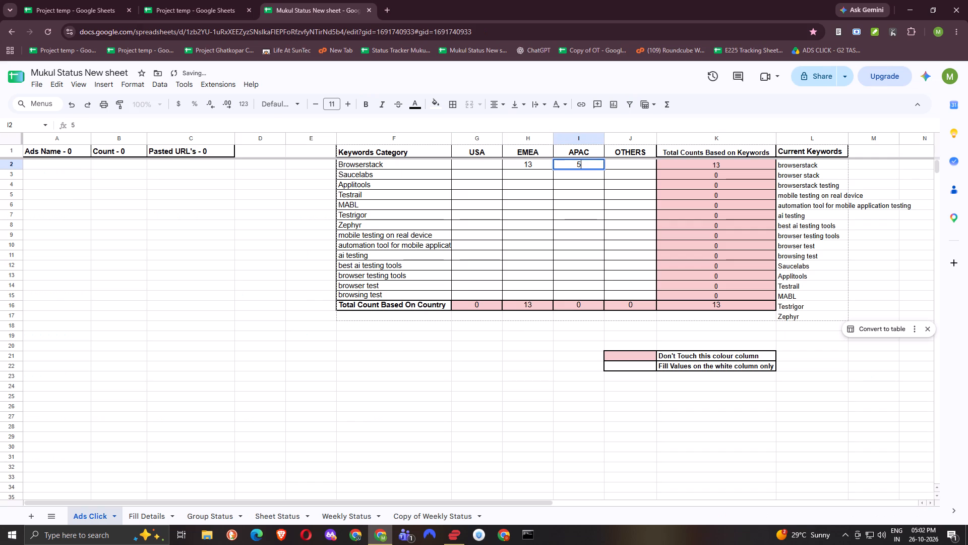
{"action": "key", "text": "Down"}
Check the Saucelabs Testmu count in Project temp and enter 2 as the Saucelabs EMEA count on the Ads Click sheet.
{"action": "key", "text": "Left"}
{"action": "key", "text": "alt+Tab"}
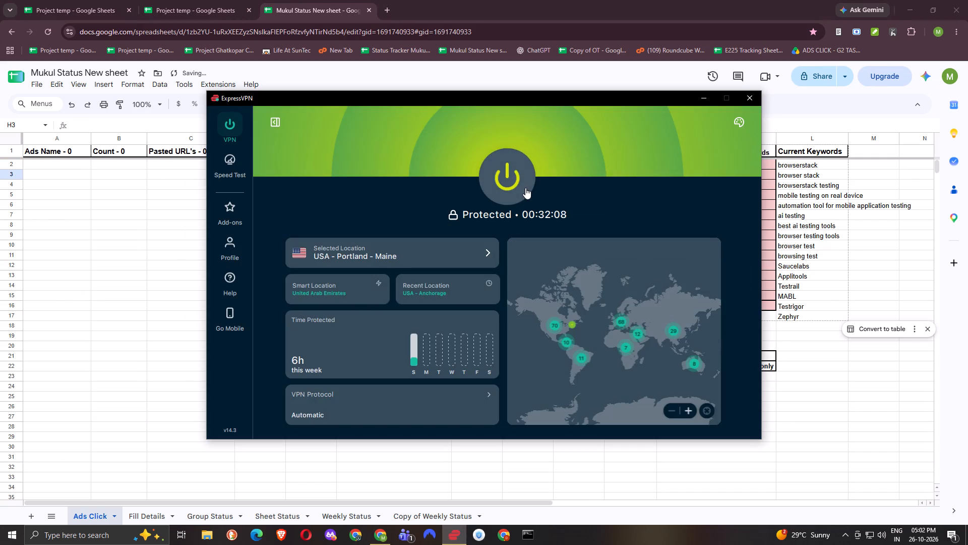
{"action": "key", "text": "alt+Tab"}
{"action": "key", "text": "ctrl+Tab"}
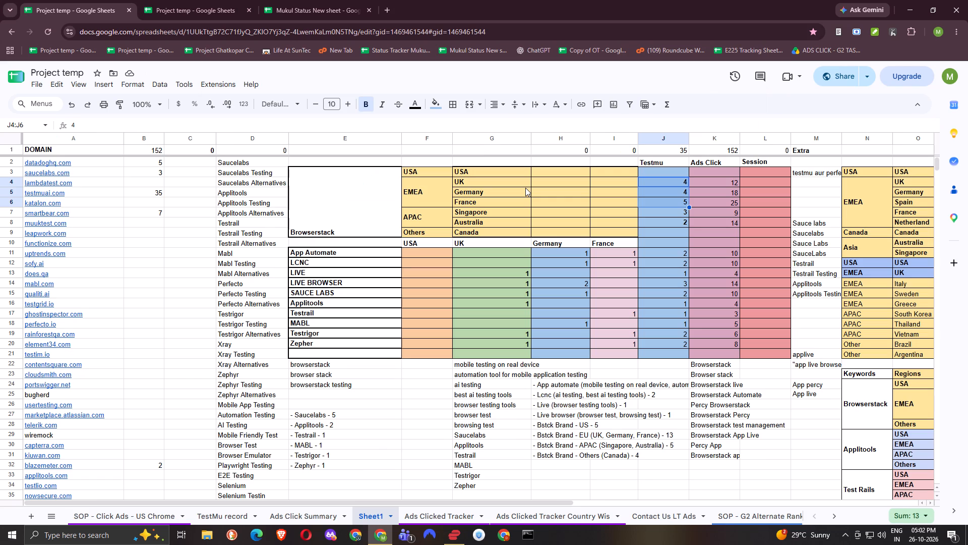
{"action": "key", "text": "alt+Tab"}
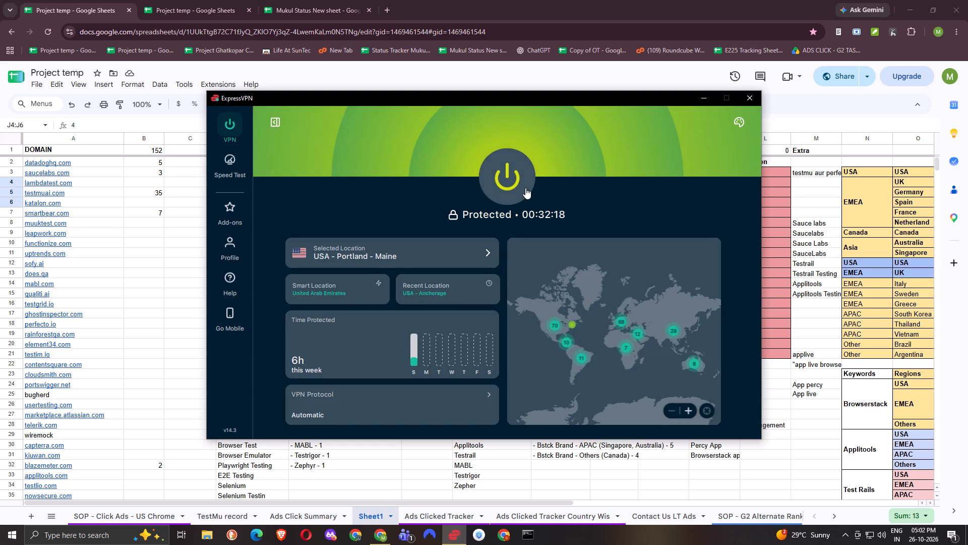
{"action": "key", "text": "alt+Tab"}
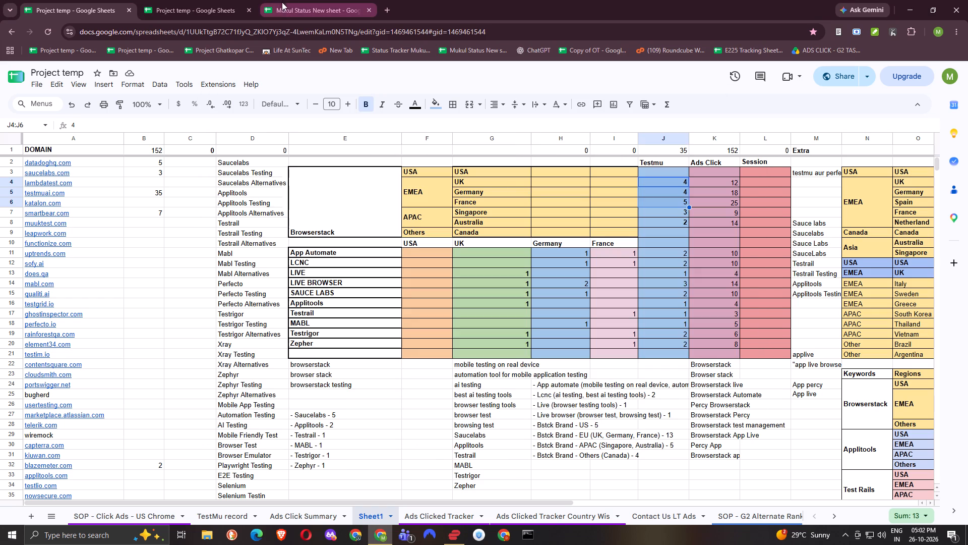
{"action": "left_click", "coordinate": [287, 8]}
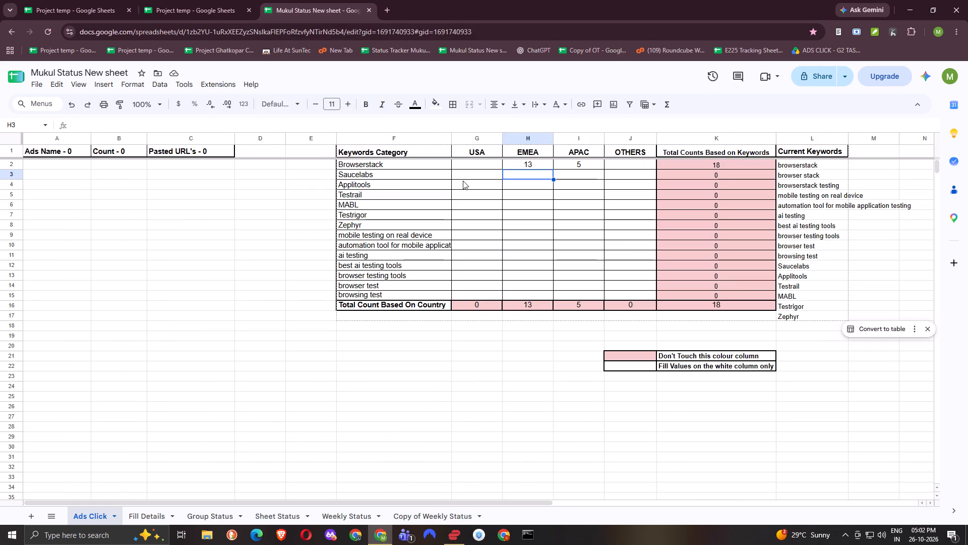
{"action": "key", "text": "2"}
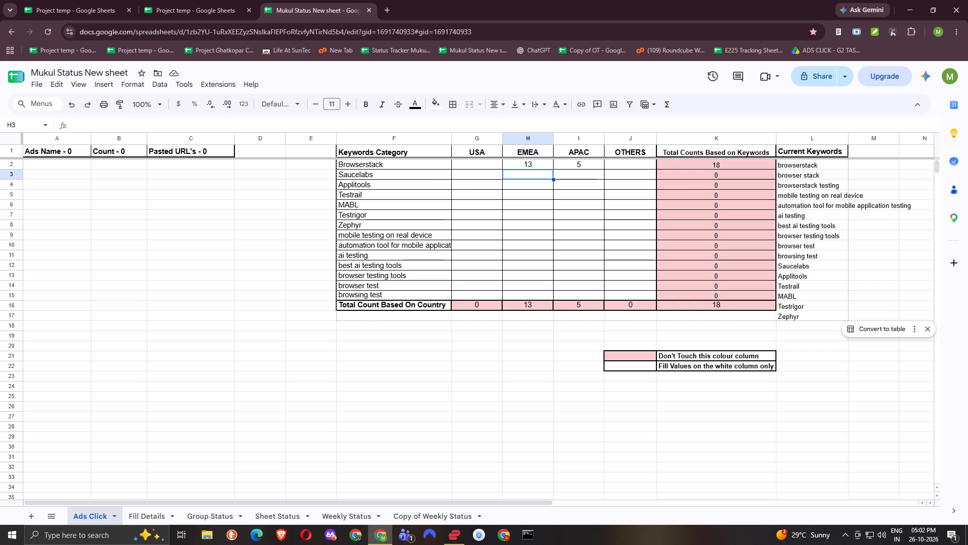
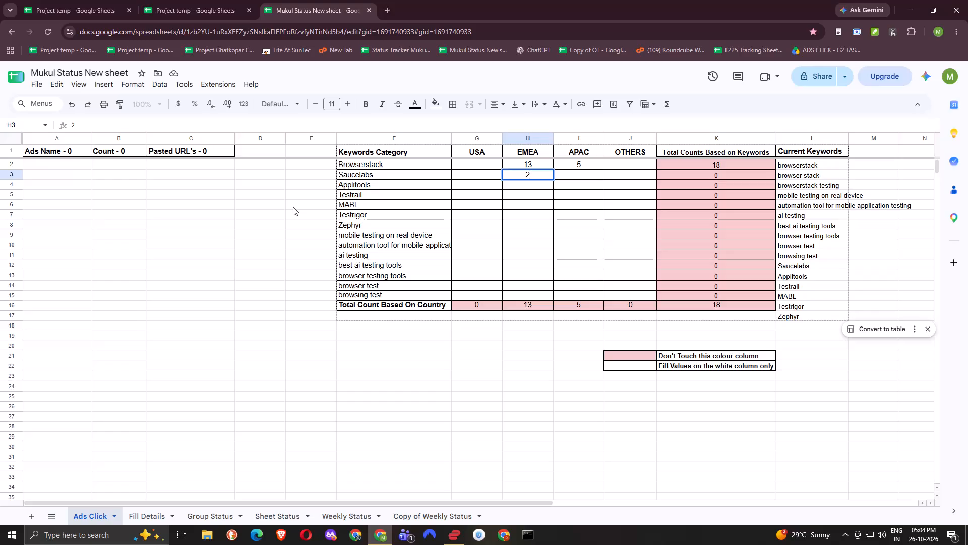
Commit 2 as the Saucelabs EMEA count on the Ads Click sheet.
{"action": "key", "text": "Return"}
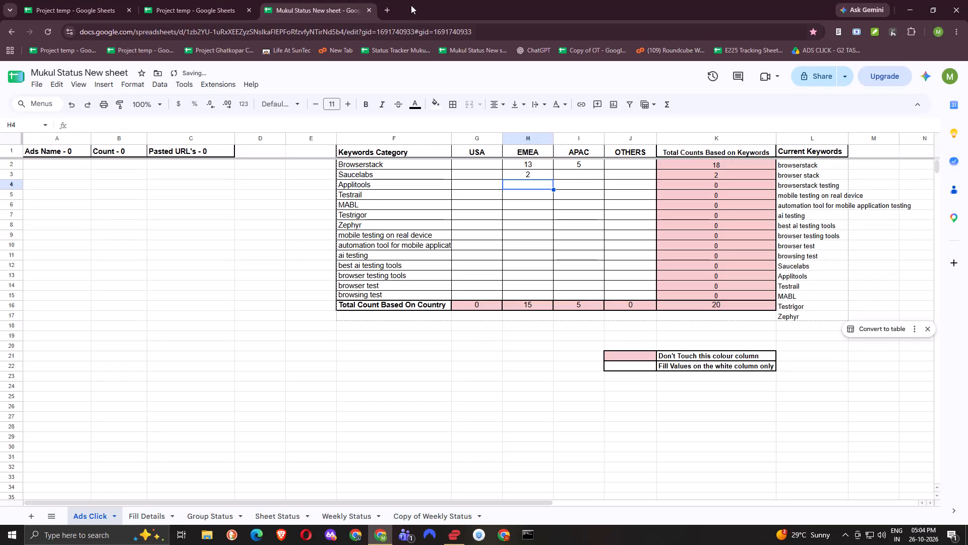
Detach the Mukul Status New sheet workbook into its own maximized browser window.
{"action": "left_click_drag", "start_coordinate": [330, 7], "coordinate": [332, 31]}
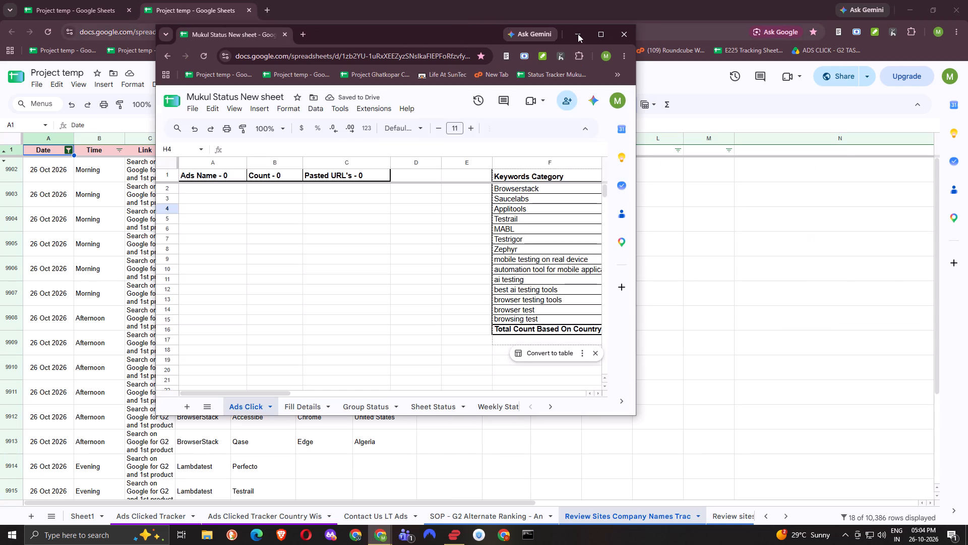
{"action": "left_click", "coordinate": [590, 31]}
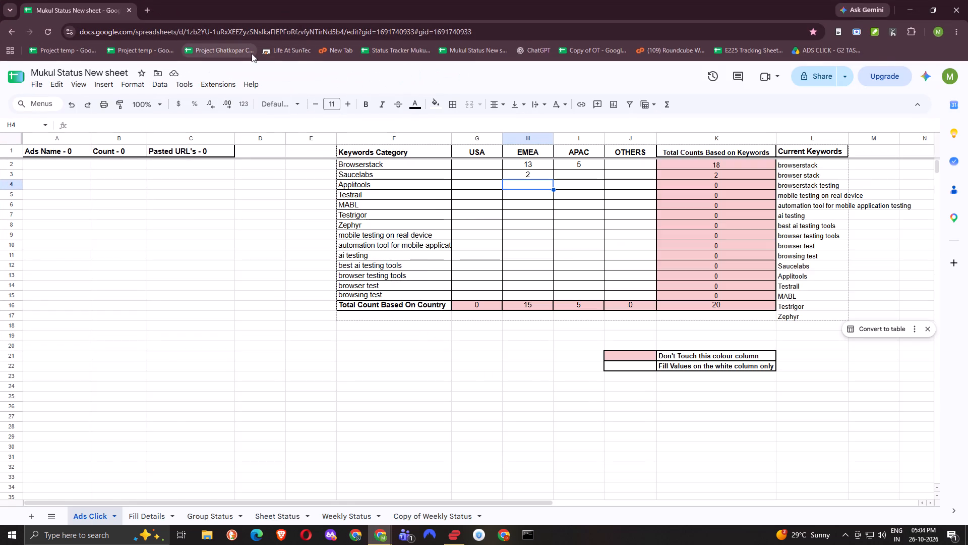
Look up the Applitools Testmu count in Project temp's Sheet1 and enter 1 as the Applitools EMEA count.
{"action": "key", "text": "alt+Tab"}
{"action": "key", "text": "ctrl+Tab"}
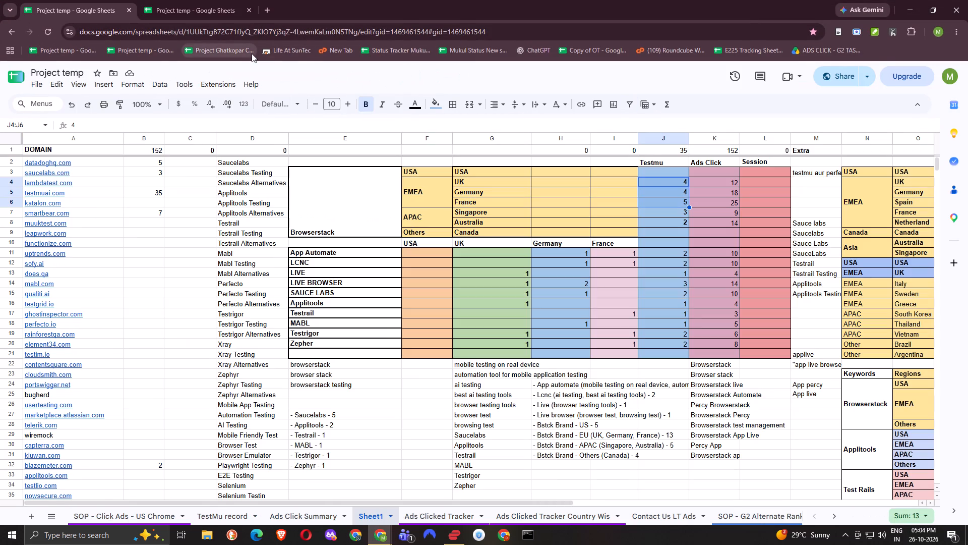
{"action": "key", "text": "Down"}
{"action": "key", "text": "Down"}
{"action": "key", "text": "Down"}
{"action": "key", "text": "alt+Tab"}
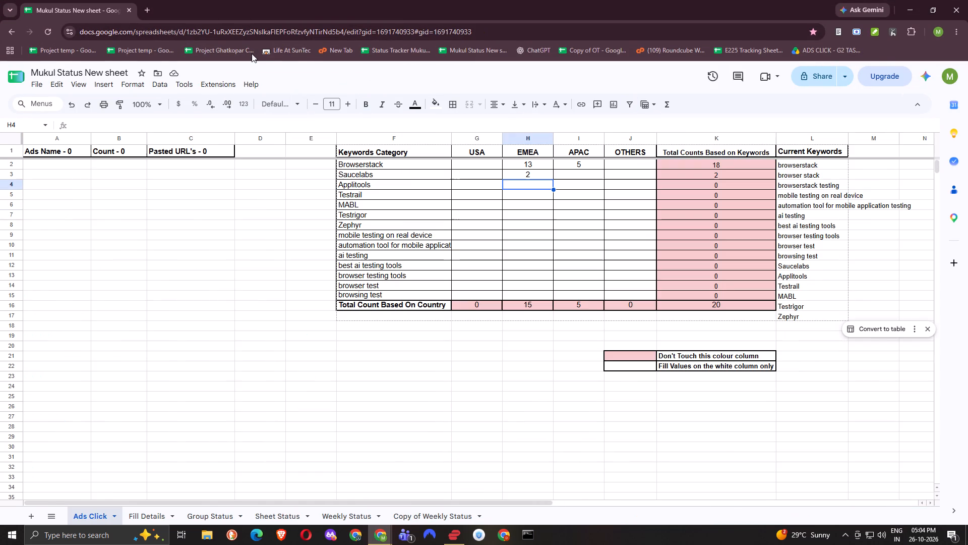
{"action": "key", "text": "alt+Tab"}
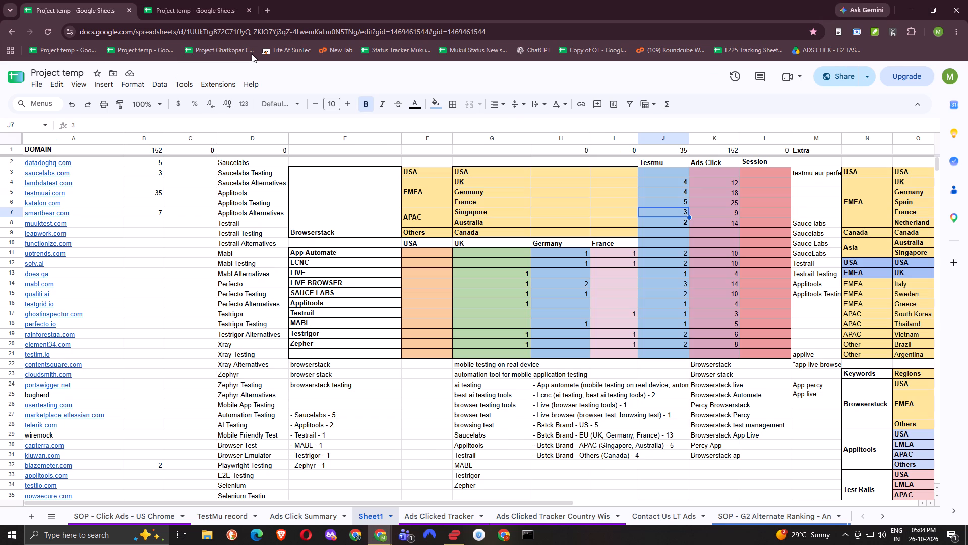
{"action": "key", "text": "alt+Tab"}
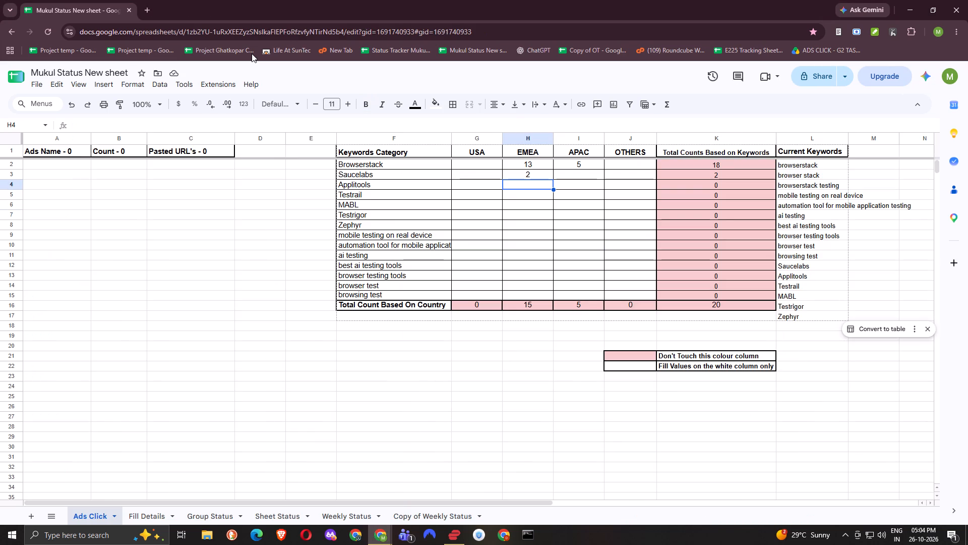
{"action": "key", "text": "1"}
{"action": "key", "text": "Down"}
From the Project temp Testmu counts, enter the EMEA counts 1 for Testrail, 1 for MABL, 2 for Testrigor and 2 for Zephyr.
{"action": "key", "text": "alt+Tab"}
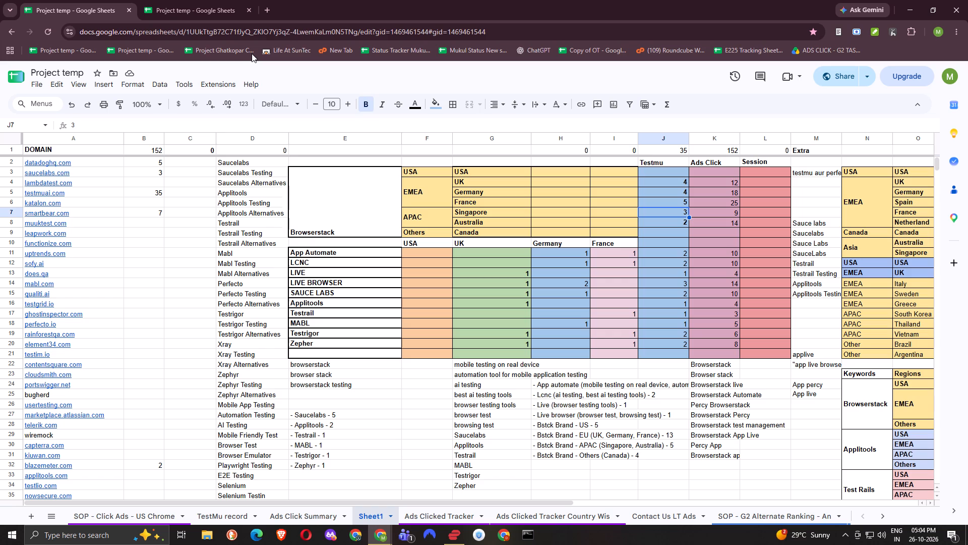
{"action": "key", "text": "alt+Tab"}
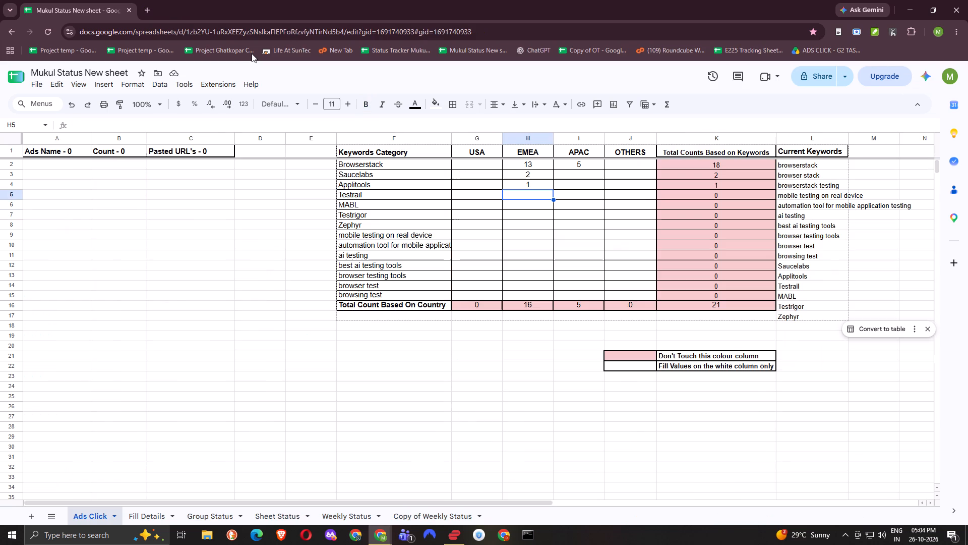
{"action": "key", "text": "1"}
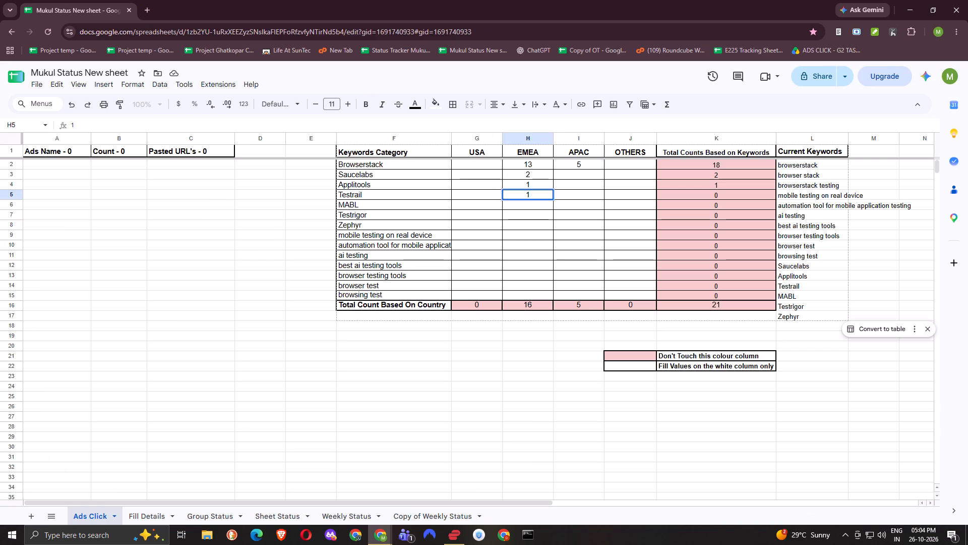
{"action": "key", "text": "Down"}
{"action": "key", "text": "1"}
{"action": "key", "text": "Down"}
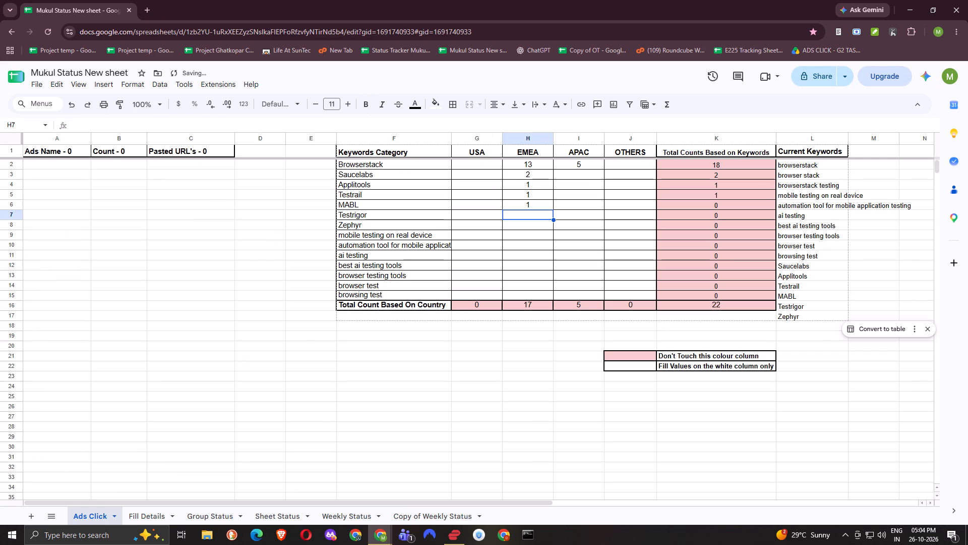
{"action": "key", "text": "alt+Tab"}
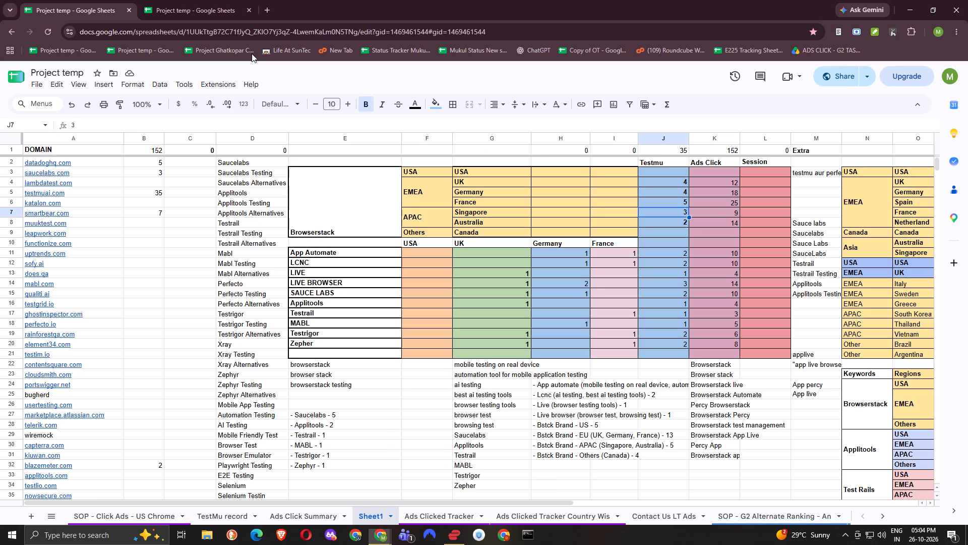
{"action": "key", "text": "alt+Tab"}
{"action": "key", "text": "2"}
{"action": "key", "text": "Return"}
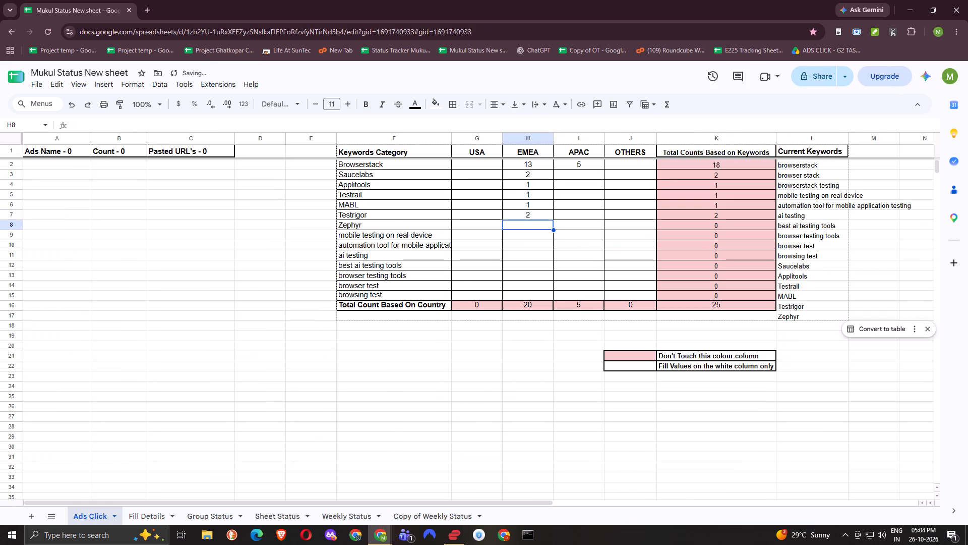
{"action": "key", "text": "2"}
{"action": "key", "text": "Return"}
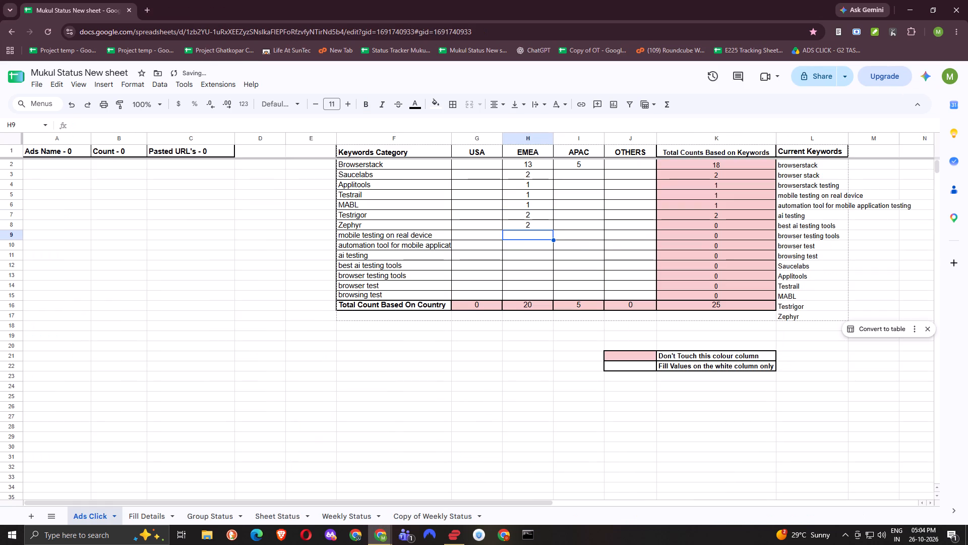
Using Project temp's counts, enter 1 as EMEA count for mobile testing on real device, automation tool for mobile application testing, ai testing and best ai testing tools.
{"action": "key", "text": "alt+Tab"}
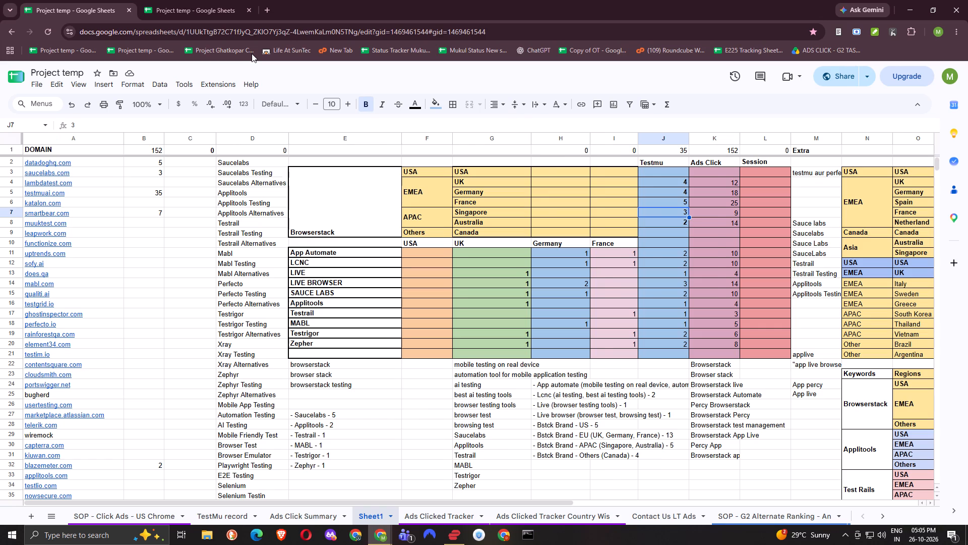
{"action": "key", "text": "alt+Tab"}
{"action": "key", "text": "alt+Tab"}
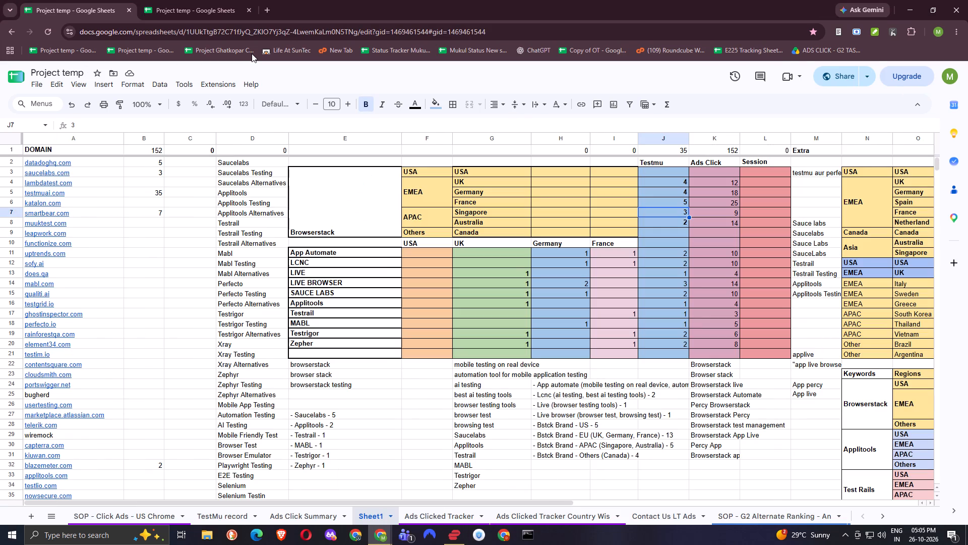
{"action": "key", "text": "alt+Tab"}
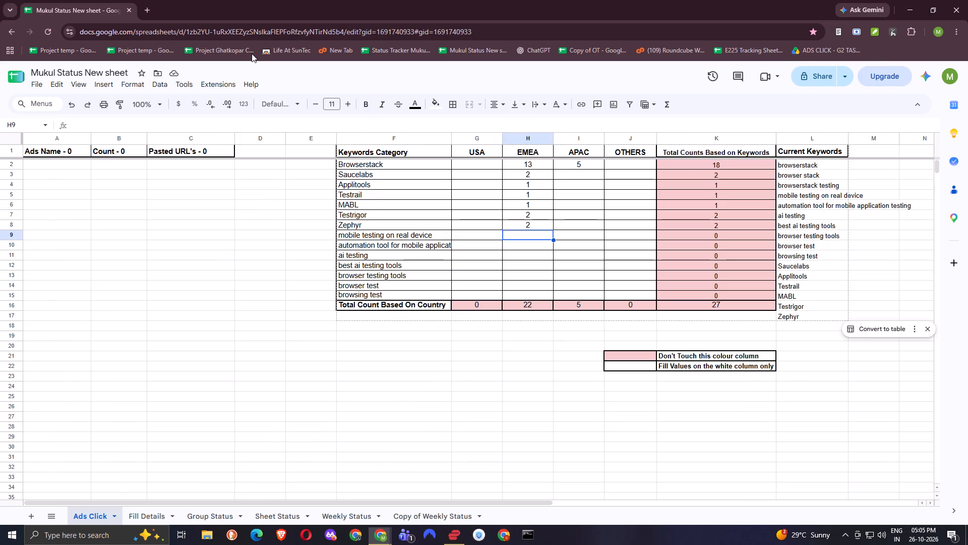
{"action": "key", "text": "alt+Tab"}
{"action": "key", "text": "alt+Tab"}
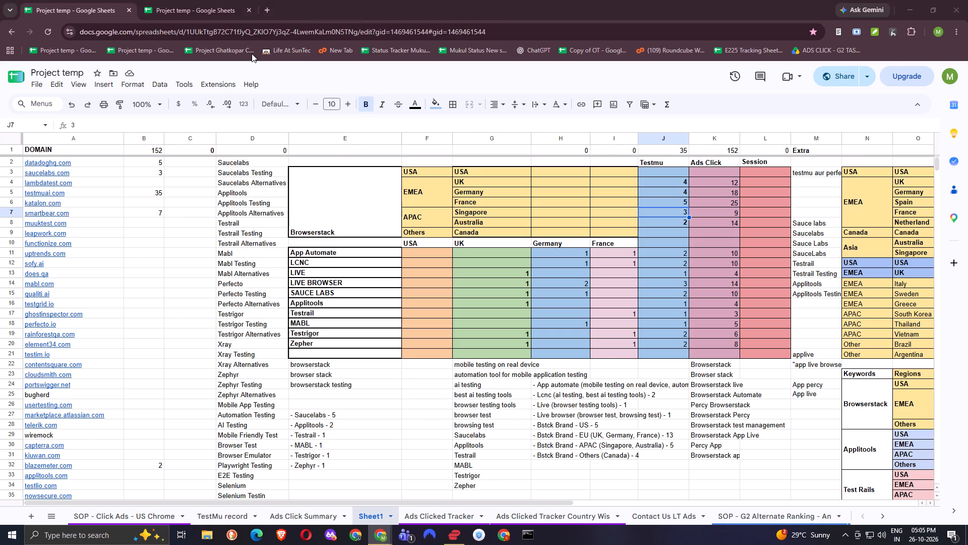
{"action": "key", "text": "1"}
{"action": "key", "text": "Return"}
{"action": "key", "text": "1"}
{"action": "key", "text": "Return"}
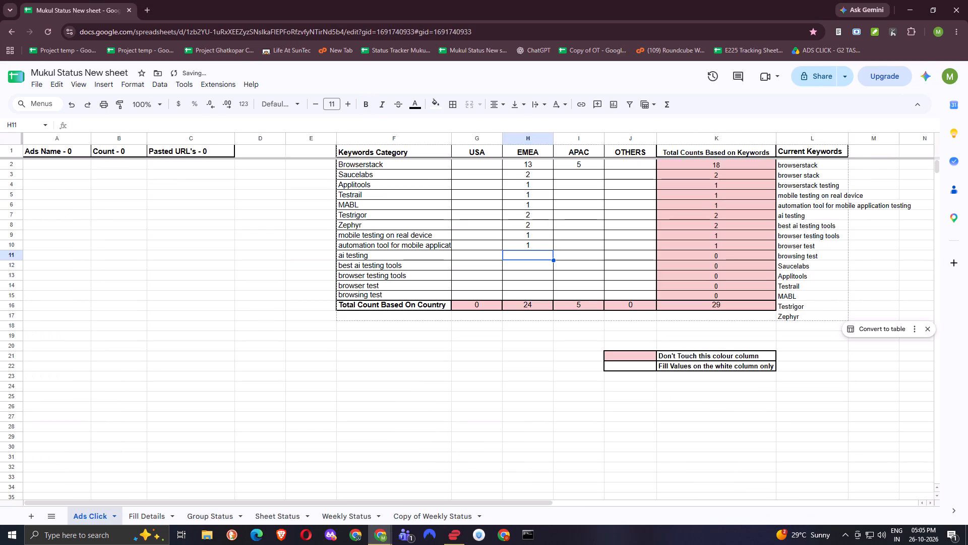
{"action": "key", "text": "1"}
{"action": "key", "text": "Return"}
{"action": "key", "text": "1"}
{"action": "key", "text": "Return"}
Enter the EMEA counts 1 for browser testing tools and 3 for browser test, checking them against Project temp.
{"action": "key", "text": "alt+Tab"}
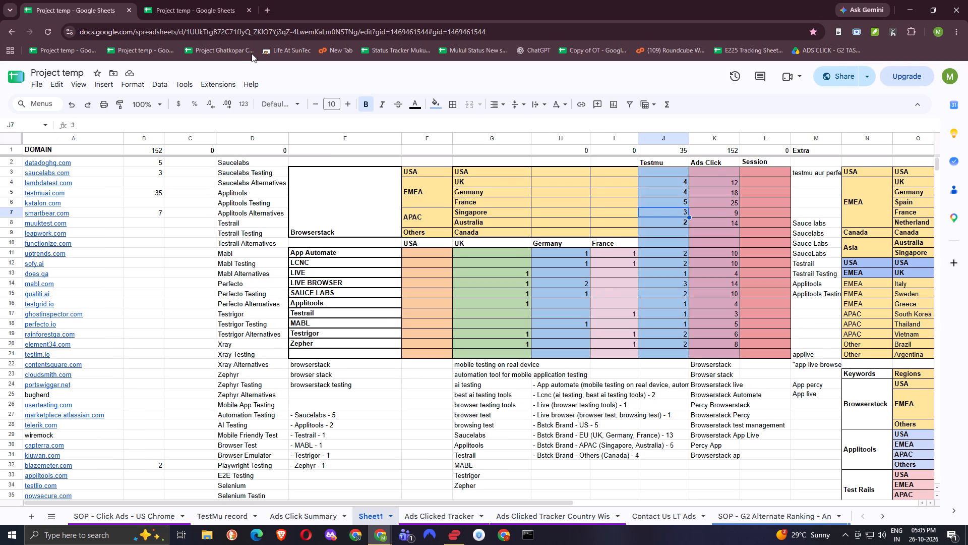
{"action": "key", "text": "alt+Tab"}
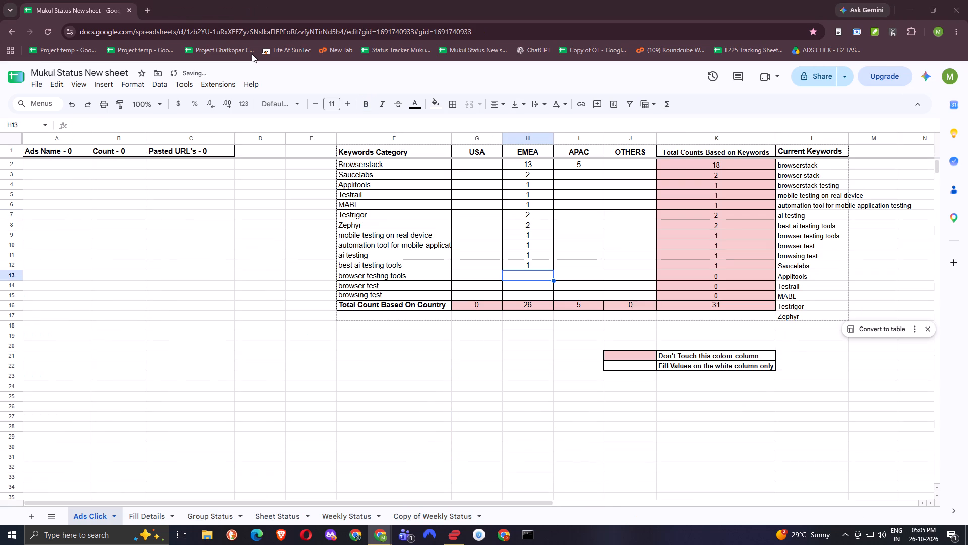
{"action": "key", "text": "1"}
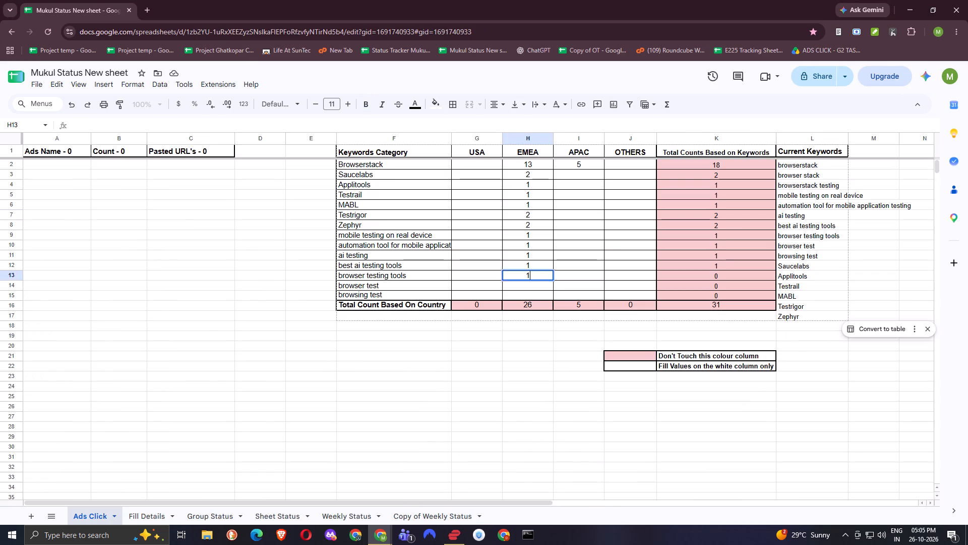
{"action": "key", "text": "Return"}
{"action": "key", "text": "3"}
{"action": "key", "text": "Return"}
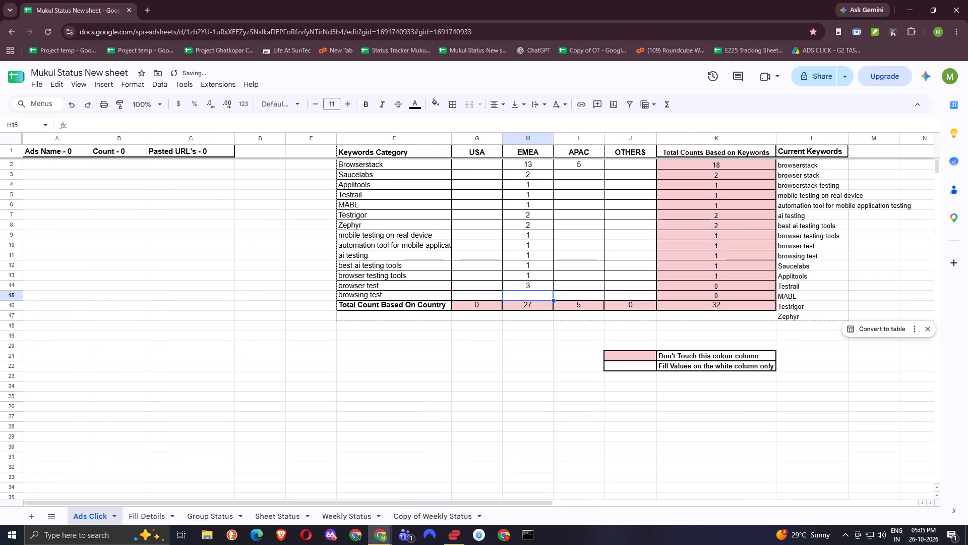
{"action": "key", "text": "alt+Tab"}
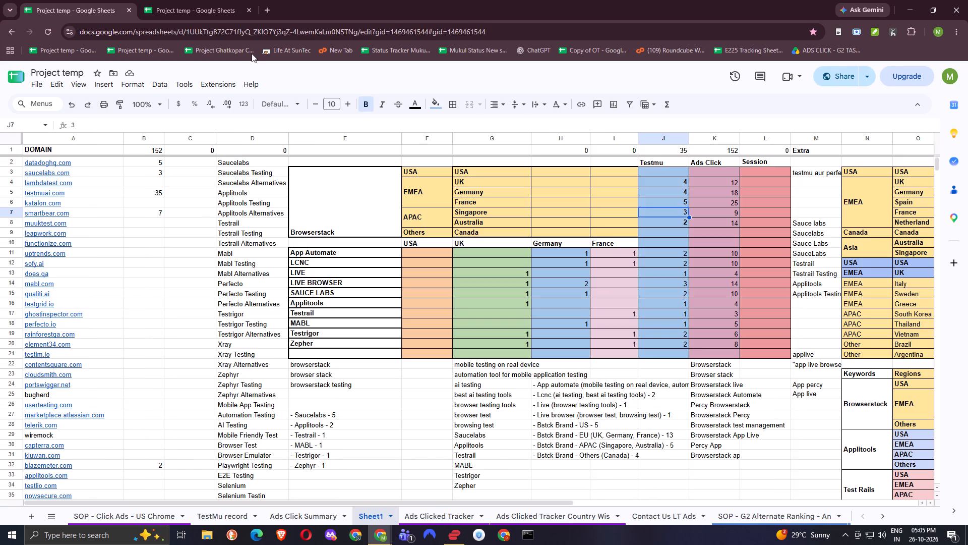
{"action": "key", "text": "alt+Tab"}
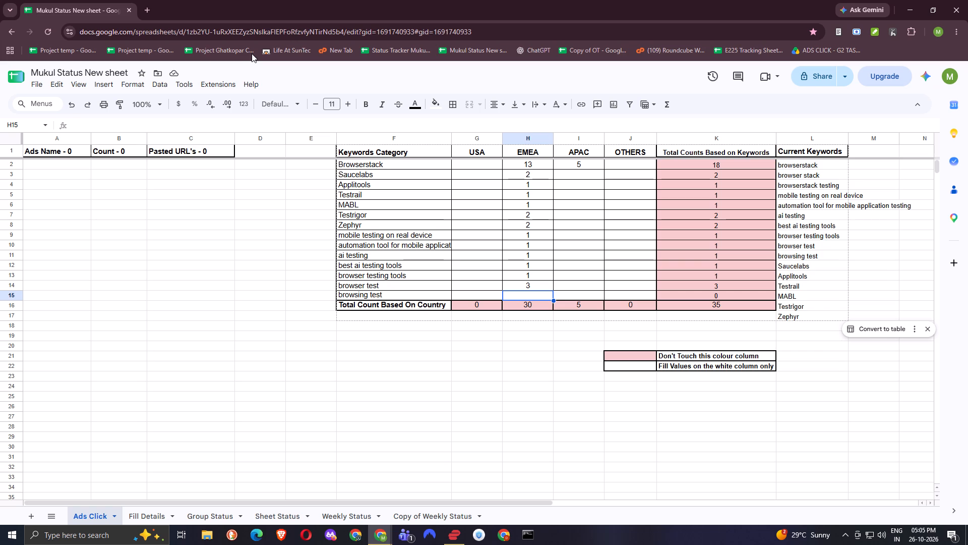
On the Fill Details sheet, switch the fill mode in D2 to Manual.
{"action": "left_click", "coordinate": [162, 511]}
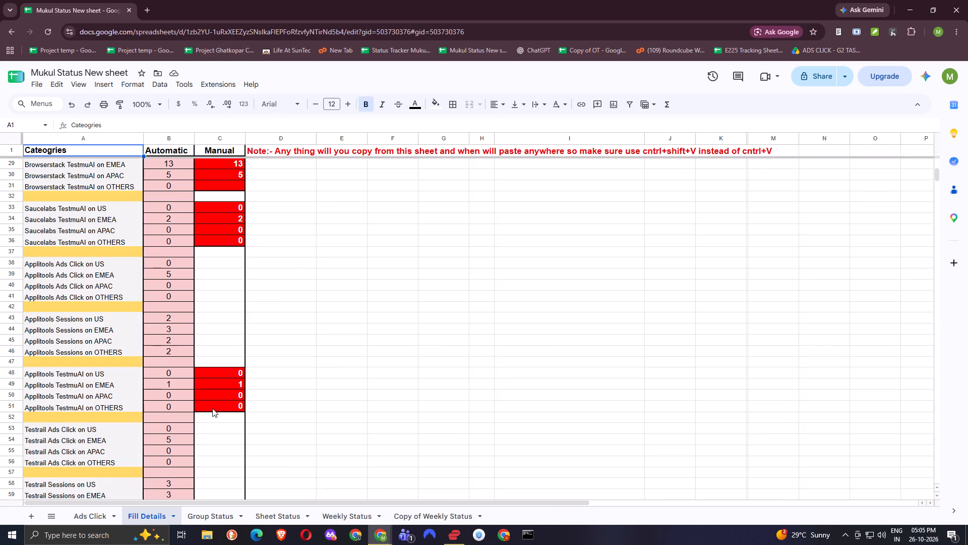
{"action": "scroll", "coordinate": [243, 276], "scroll_direction": "up", "scroll_amount": 15}
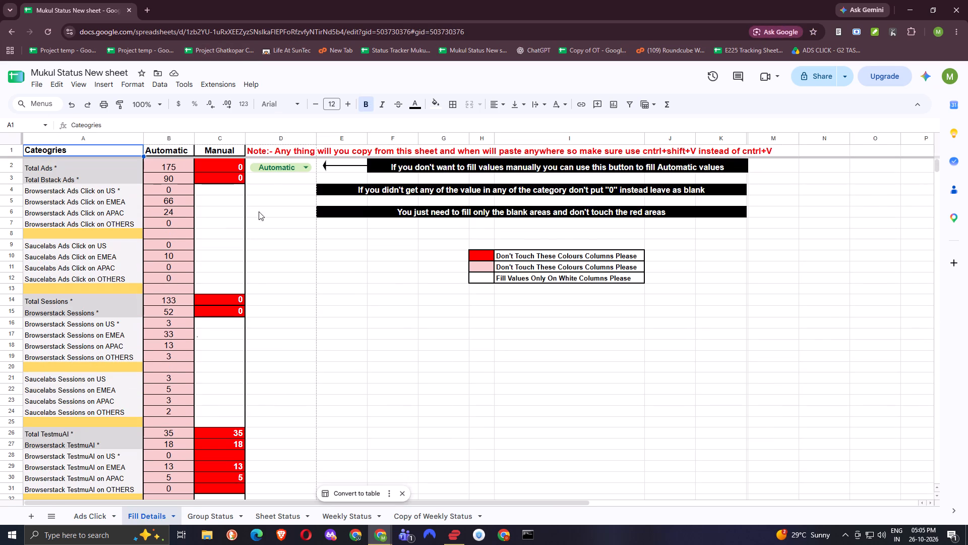
{"action": "left_click", "coordinate": [276, 165]}
{"action": "left_click", "coordinate": [277, 194]}
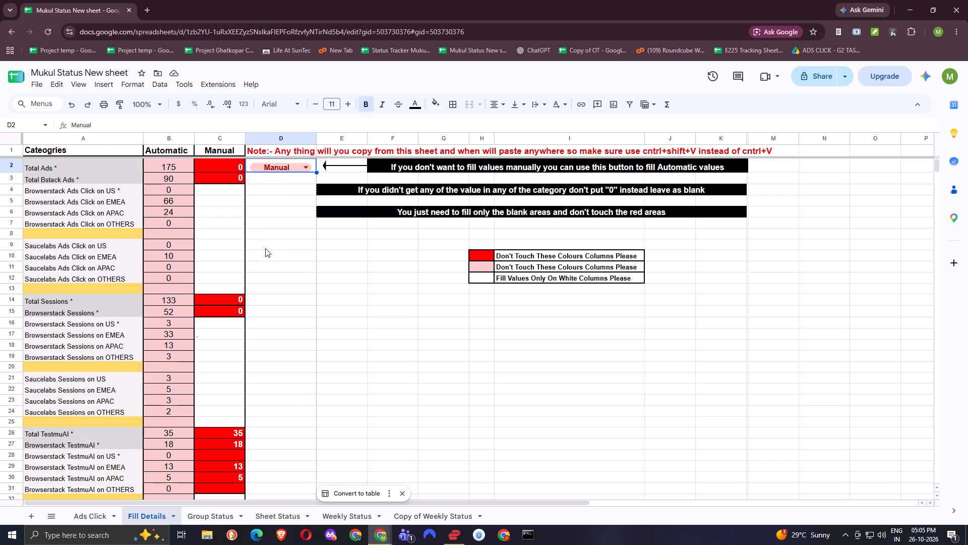
Review the Automatic and Manual values across the categories on the Fill Details sheet.
{"action": "scroll", "coordinate": [265, 248], "scroll_direction": "down", "scroll_amount": 10}
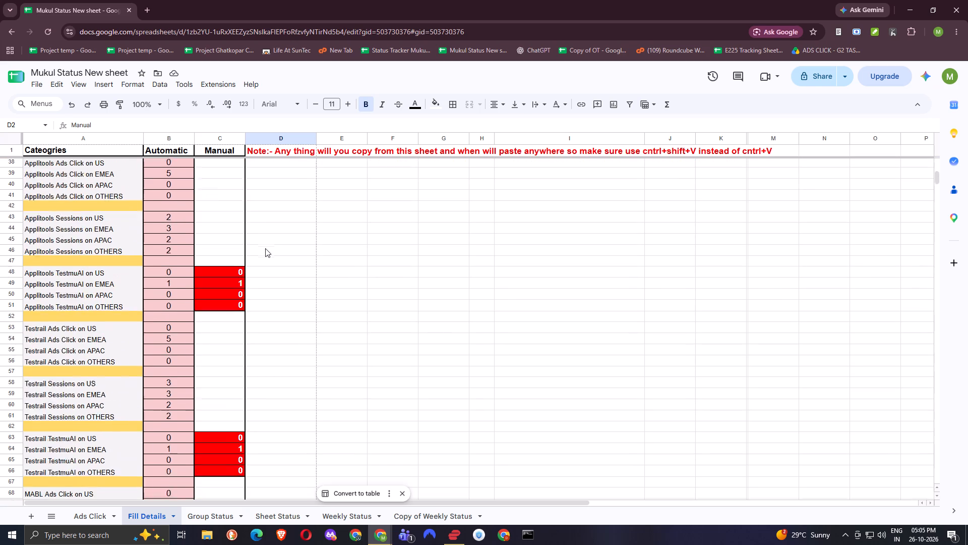
{"action": "scroll", "coordinate": [265, 248], "scroll_direction": "down", "scroll_amount": 8}
{"action": "scroll", "coordinate": [265, 248], "scroll_direction": "up", "scroll_amount": 17}
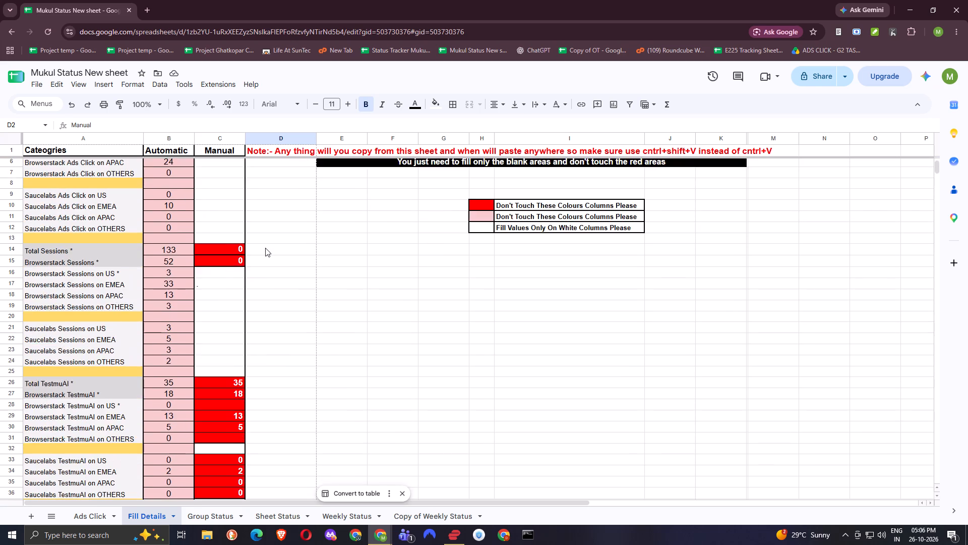
{"action": "scroll", "coordinate": [265, 248], "scroll_direction": "up", "scroll_amount": 5}
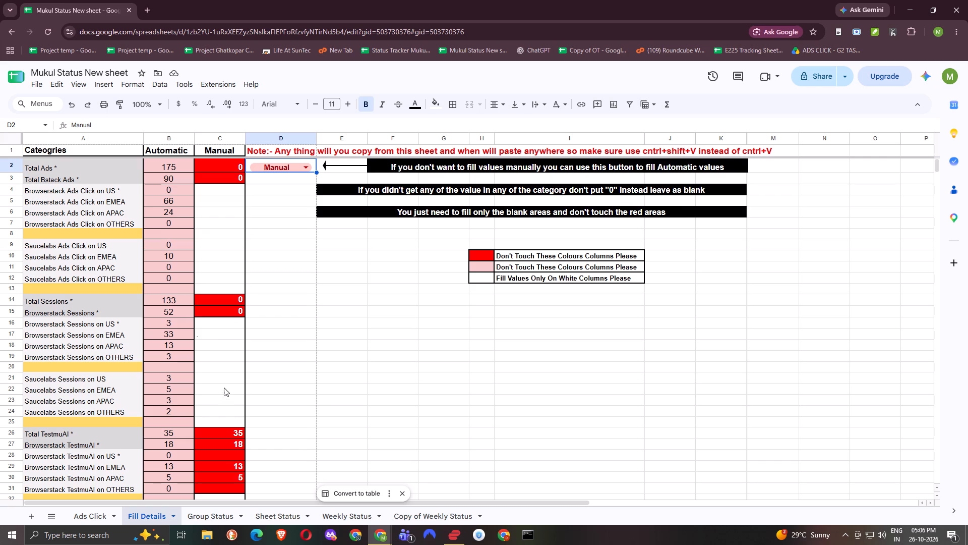
Reload the Mukul Status New sheet workbook.
{"action": "key", "text": "F5"}
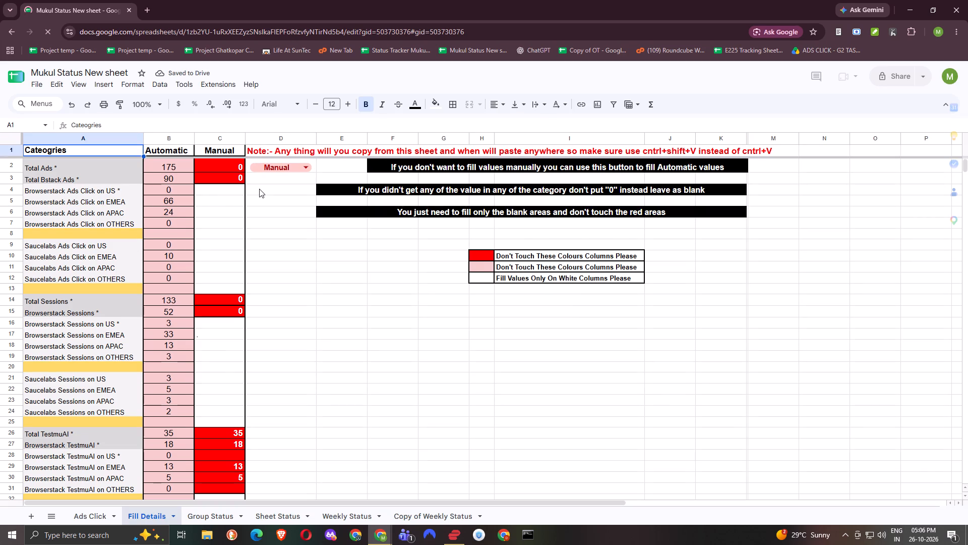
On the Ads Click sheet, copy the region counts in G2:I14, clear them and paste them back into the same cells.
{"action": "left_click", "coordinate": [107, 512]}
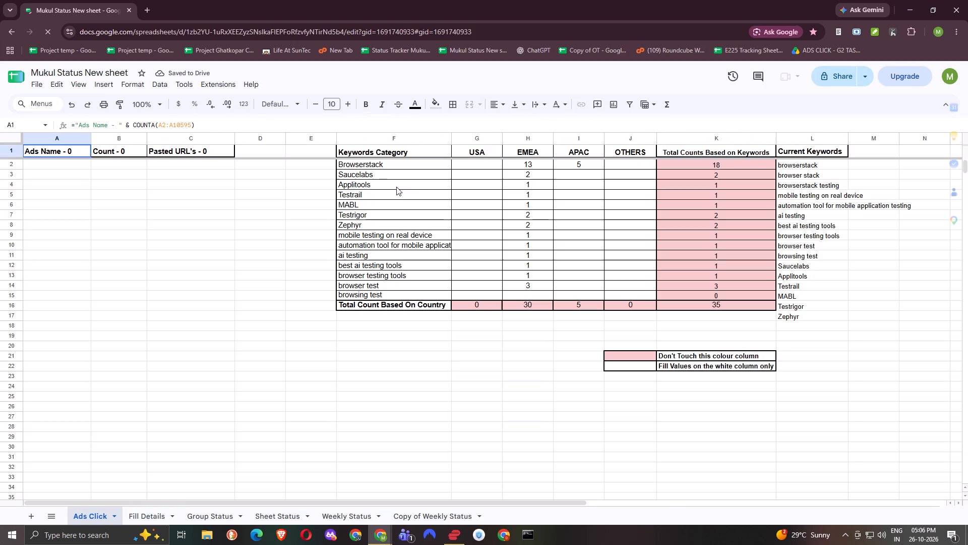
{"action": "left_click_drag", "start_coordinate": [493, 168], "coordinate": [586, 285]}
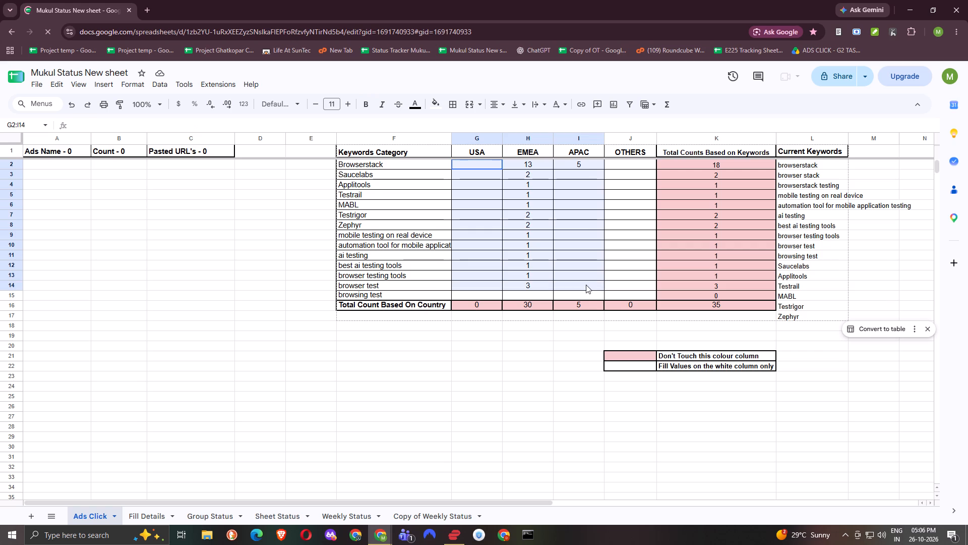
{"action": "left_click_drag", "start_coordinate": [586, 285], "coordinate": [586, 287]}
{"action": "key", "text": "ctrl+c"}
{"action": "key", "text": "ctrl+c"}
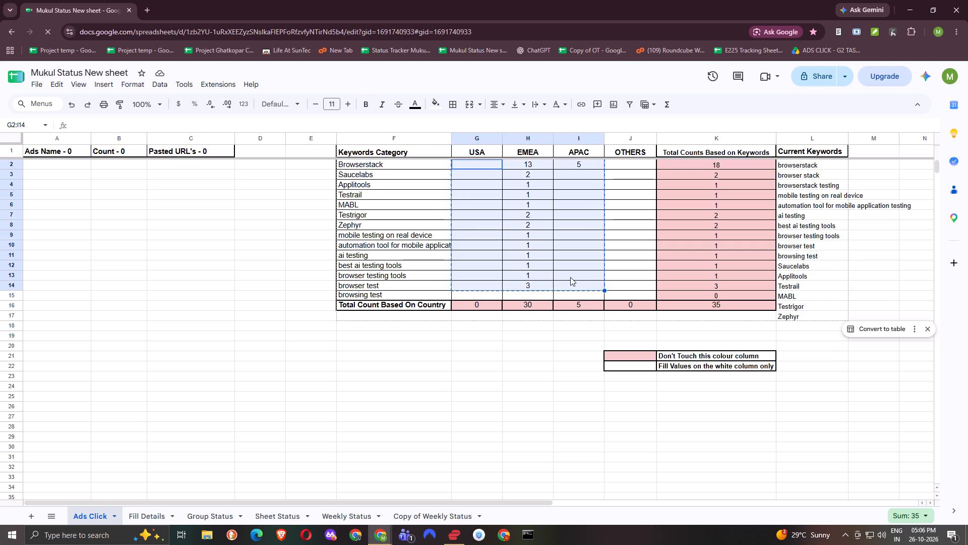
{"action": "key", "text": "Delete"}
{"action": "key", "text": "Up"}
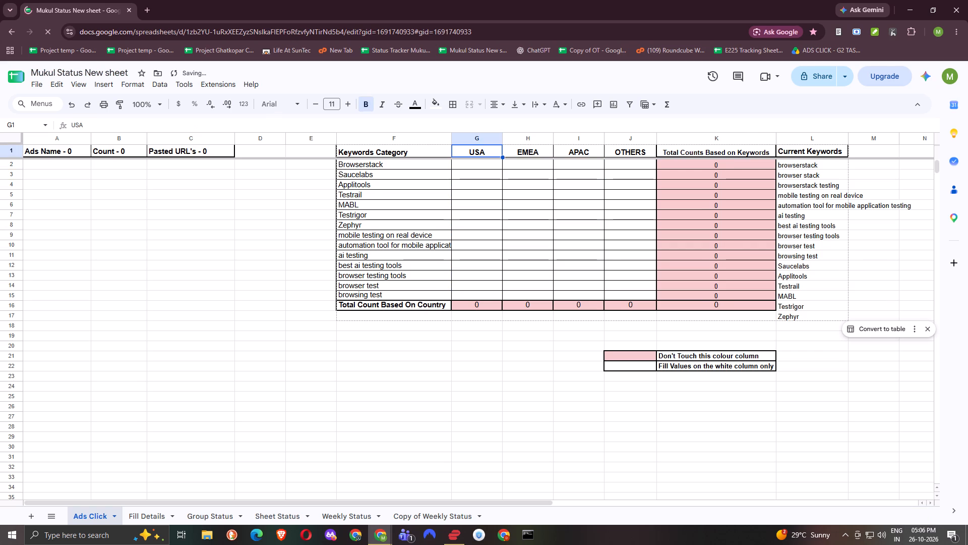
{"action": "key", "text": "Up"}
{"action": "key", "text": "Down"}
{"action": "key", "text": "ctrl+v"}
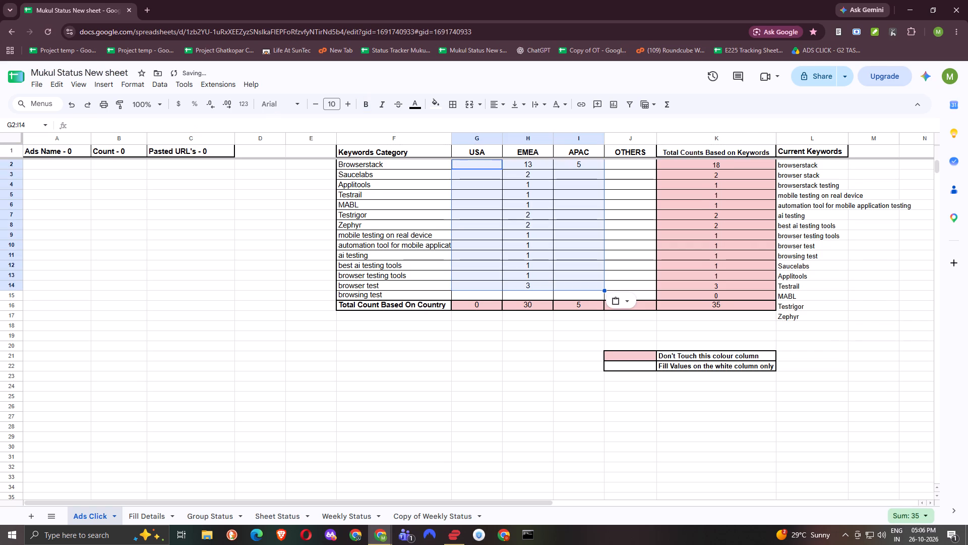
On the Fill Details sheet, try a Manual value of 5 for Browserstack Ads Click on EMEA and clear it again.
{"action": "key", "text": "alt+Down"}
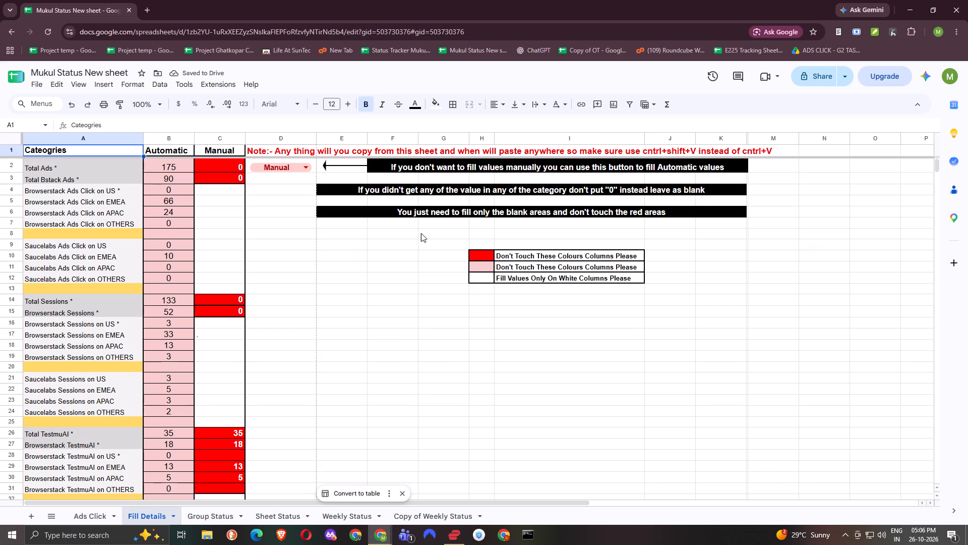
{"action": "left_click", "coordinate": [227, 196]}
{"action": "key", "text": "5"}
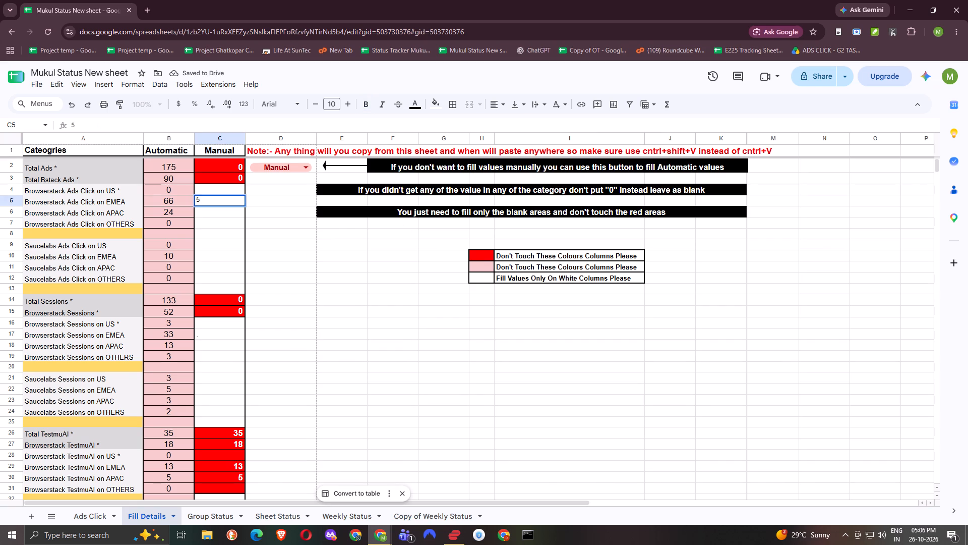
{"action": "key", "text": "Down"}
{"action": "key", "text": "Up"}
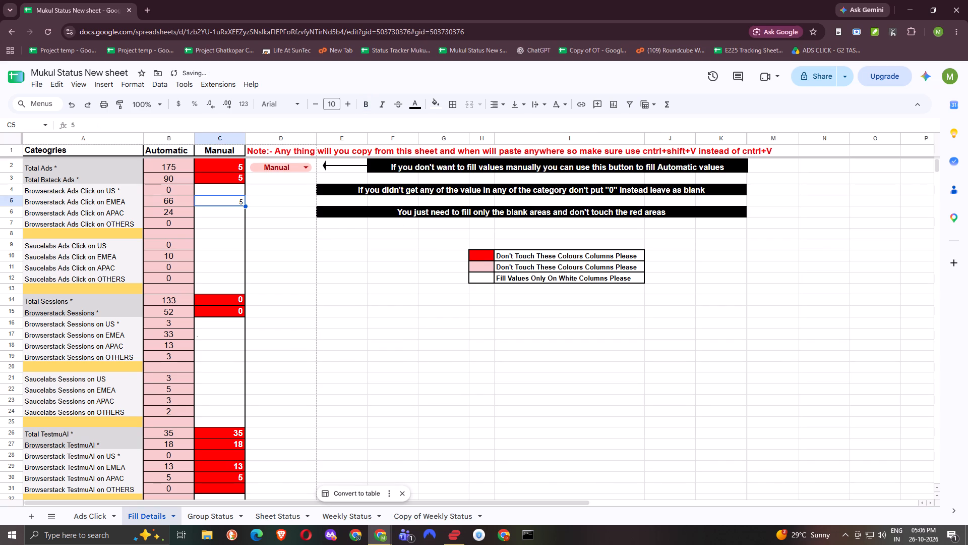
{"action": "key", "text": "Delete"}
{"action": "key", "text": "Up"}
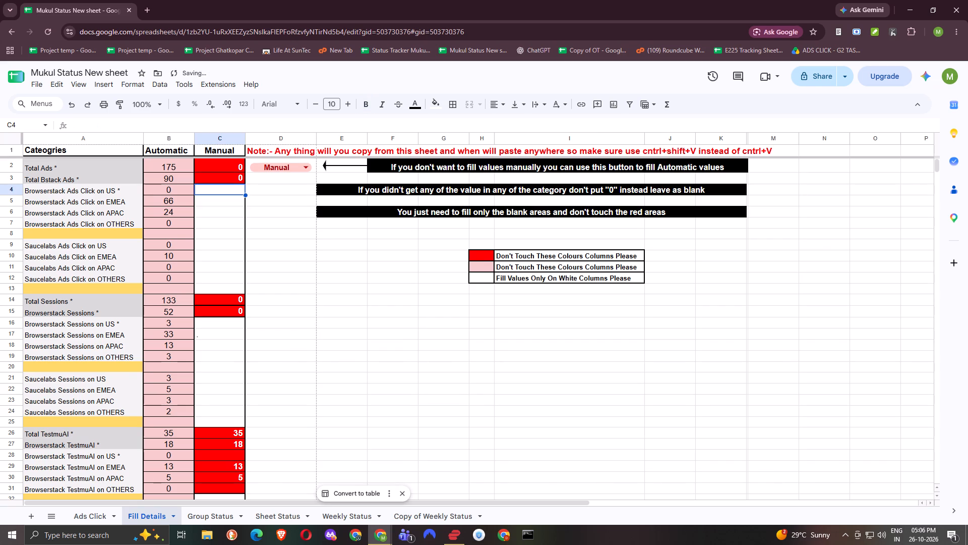
Inspect the Automatic column formulas for Browserstack Ads Click on US and Total Bstack Ads.
{"action": "key", "text": "Left"}
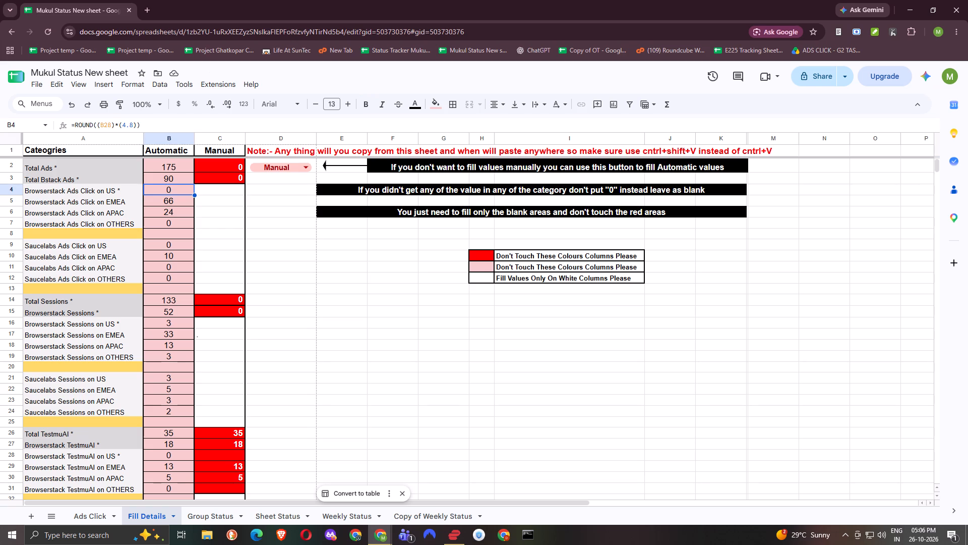
{"action": "key", "text": "Up"}
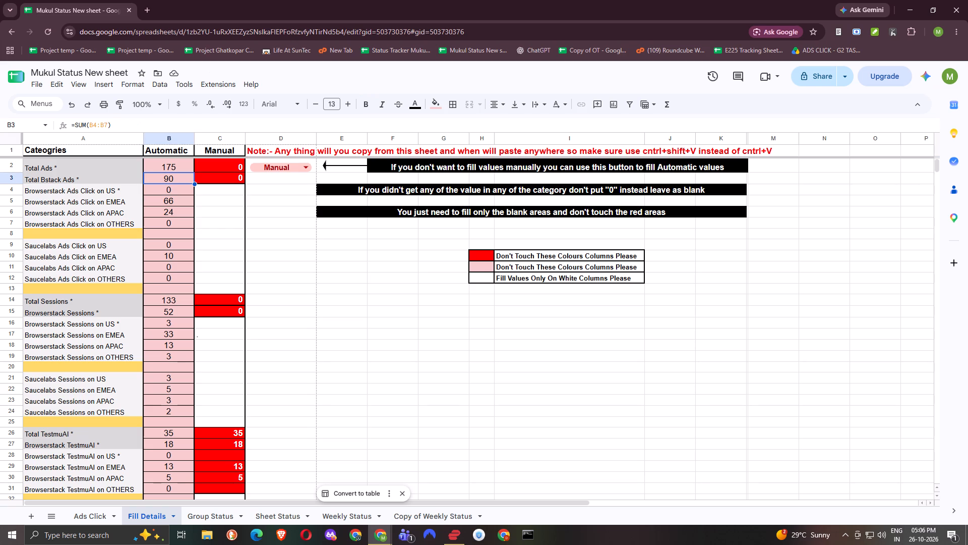